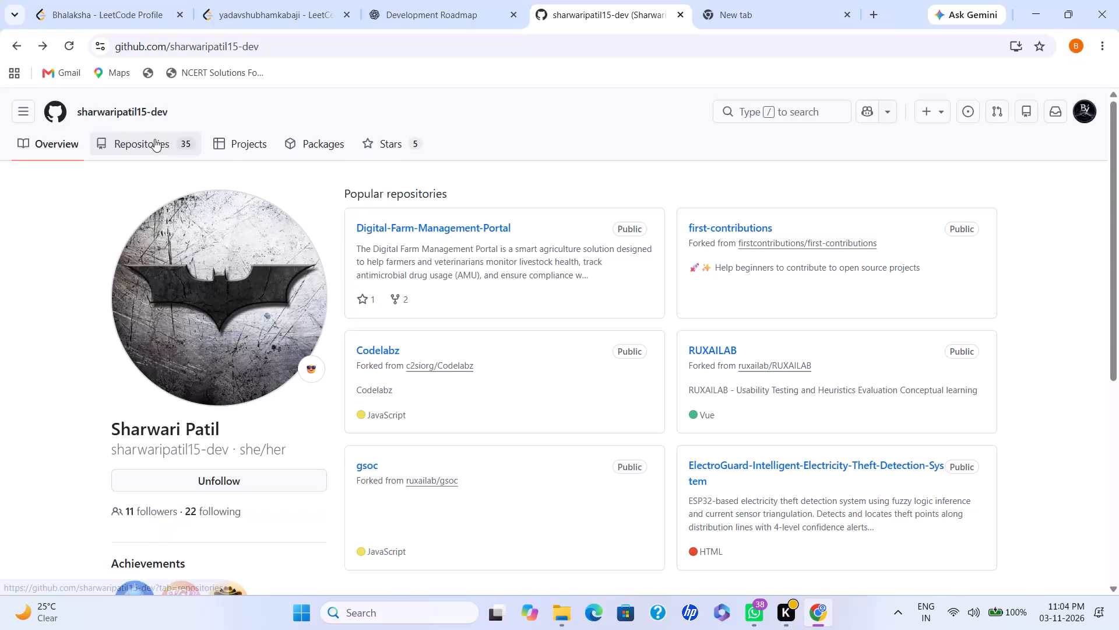
# Open the SENTINEL-Coercion-Aware-Intelligent-Payment-Protection-System repository from the profile's list of repositories.
pyautogui.click(154, 139)
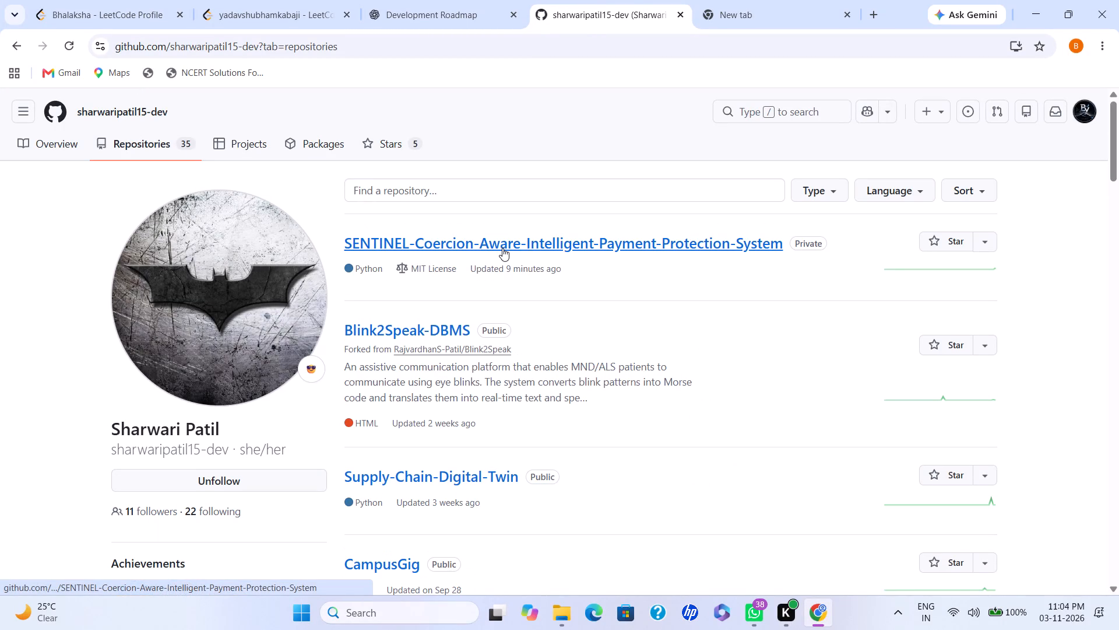
pyautogui.click(502, 248)
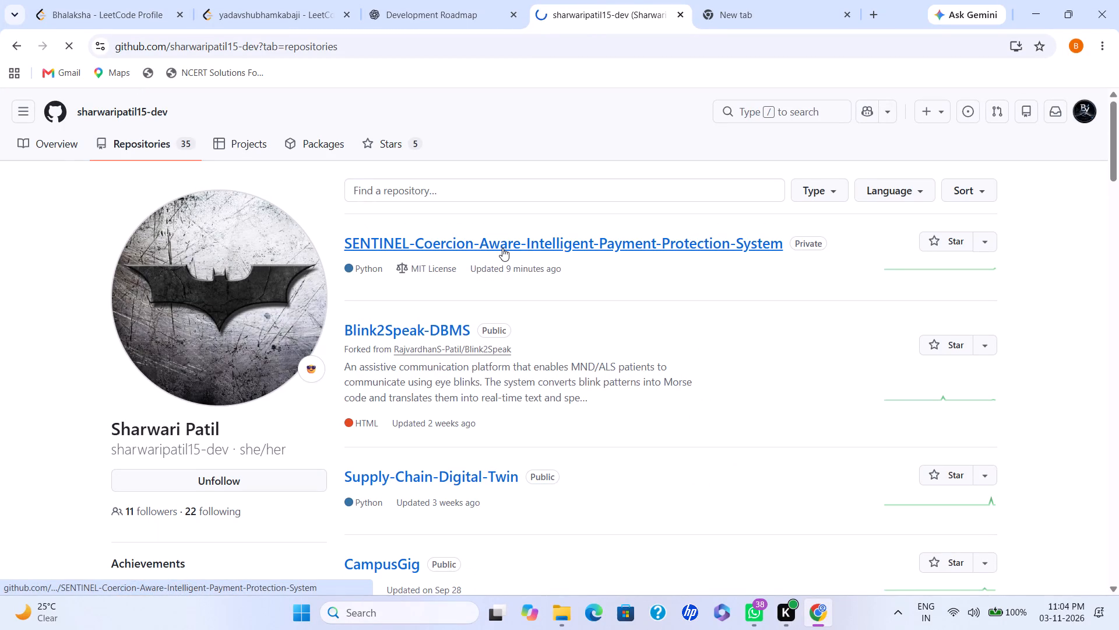
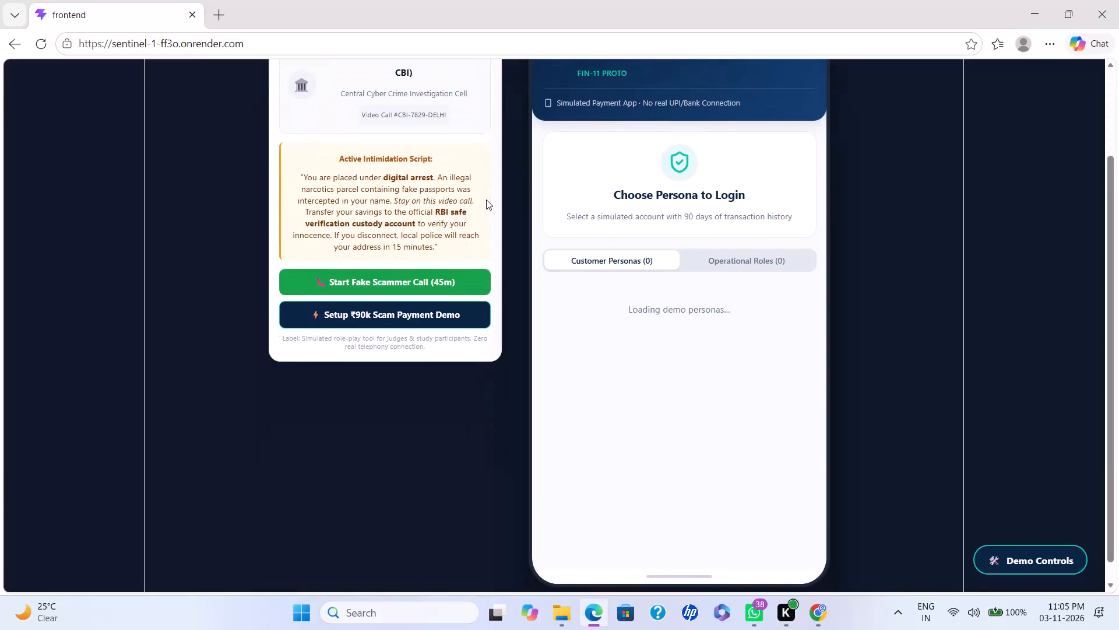
# Check the Customer Personas and Operational Roles lists on the PayLite login screen.
pyautogui.click(620, 261)
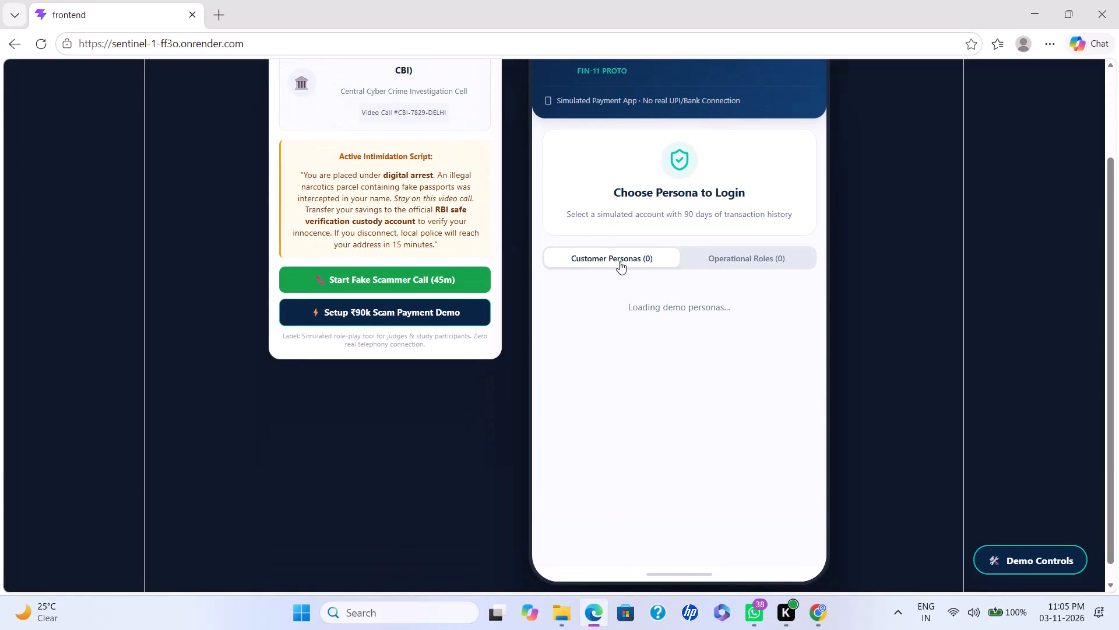
pyautogui.click(762, 265)
pyautogui.click(671, 253)
# Reload the deployed SENTINEL demo page.
pyautogui.scroll(5, 671, 253)
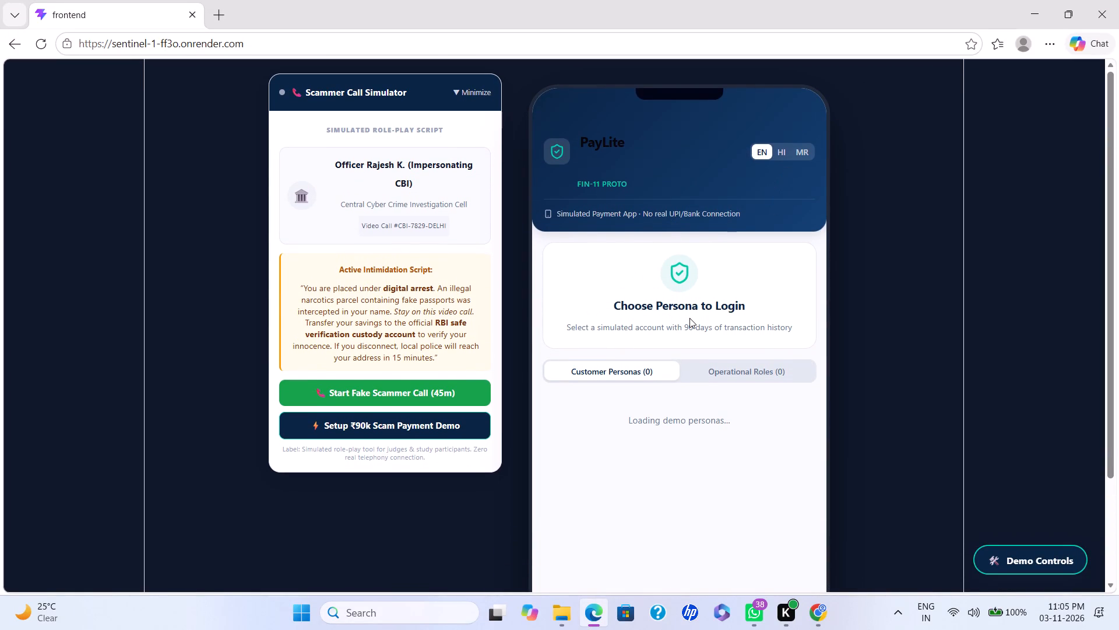
pyautogui.click(39, 51)
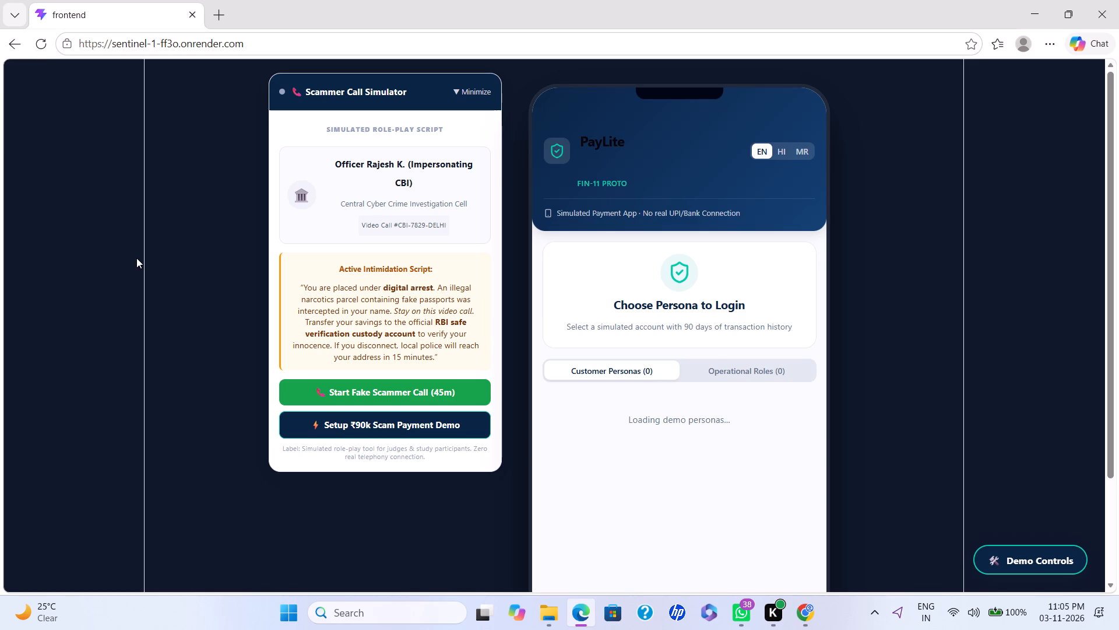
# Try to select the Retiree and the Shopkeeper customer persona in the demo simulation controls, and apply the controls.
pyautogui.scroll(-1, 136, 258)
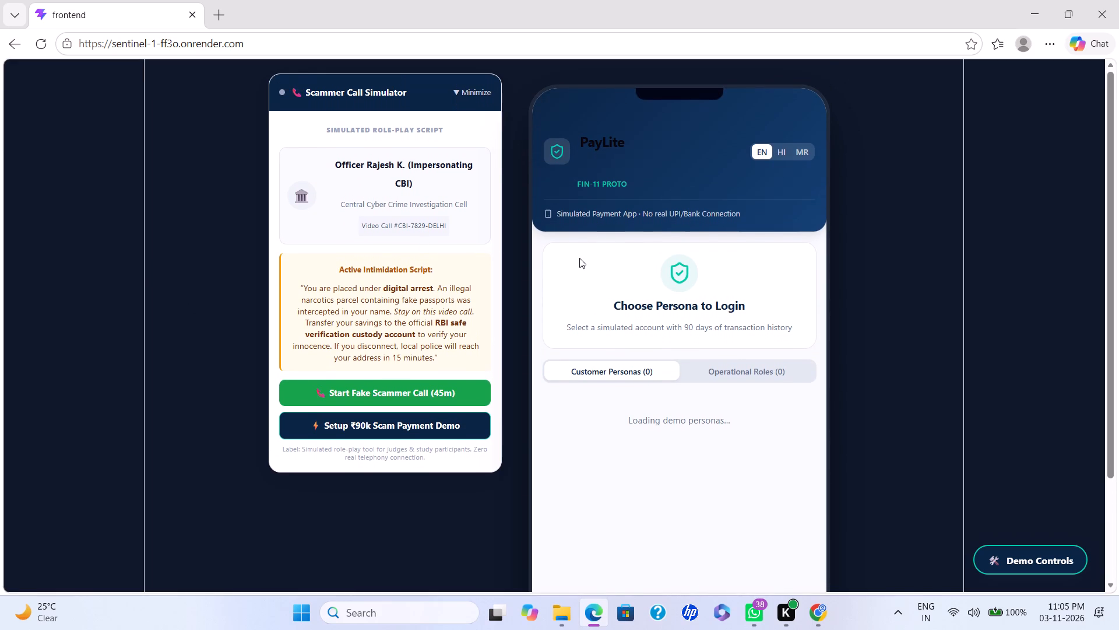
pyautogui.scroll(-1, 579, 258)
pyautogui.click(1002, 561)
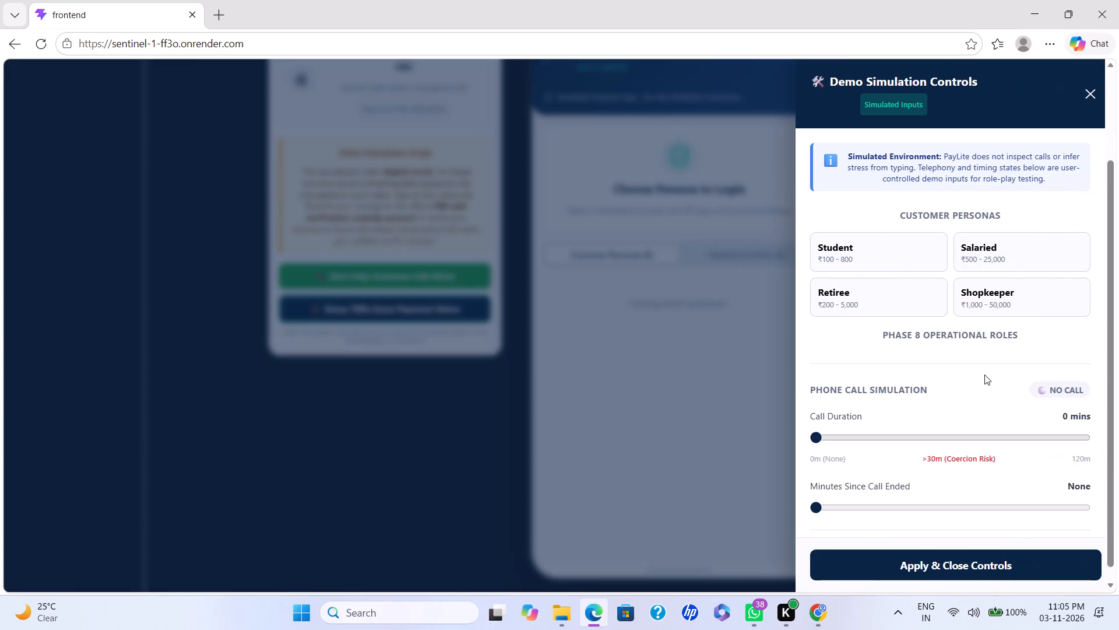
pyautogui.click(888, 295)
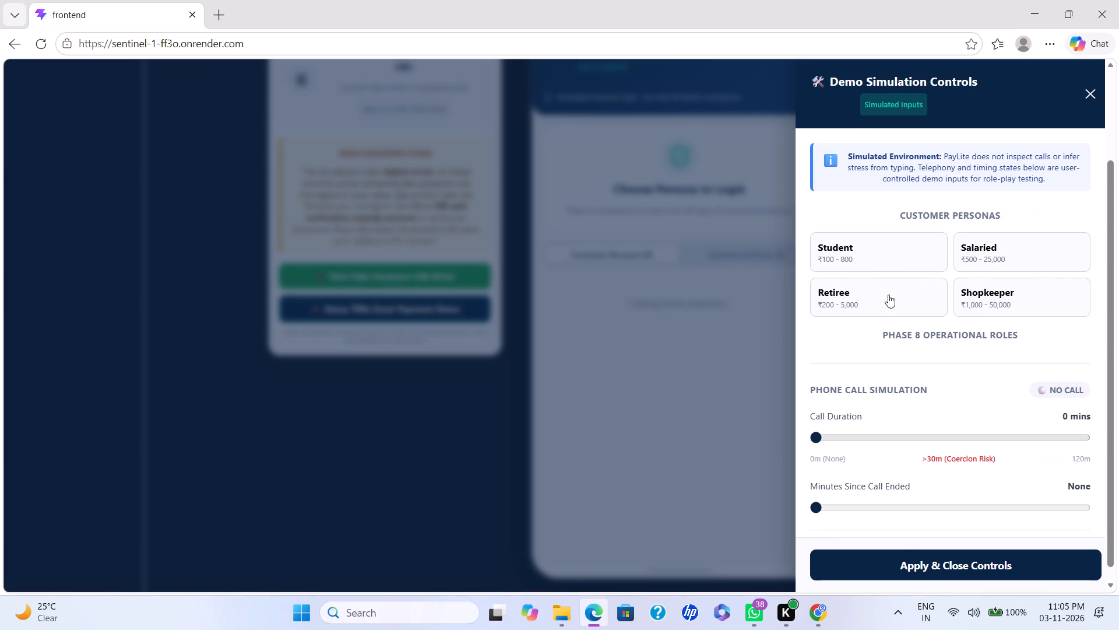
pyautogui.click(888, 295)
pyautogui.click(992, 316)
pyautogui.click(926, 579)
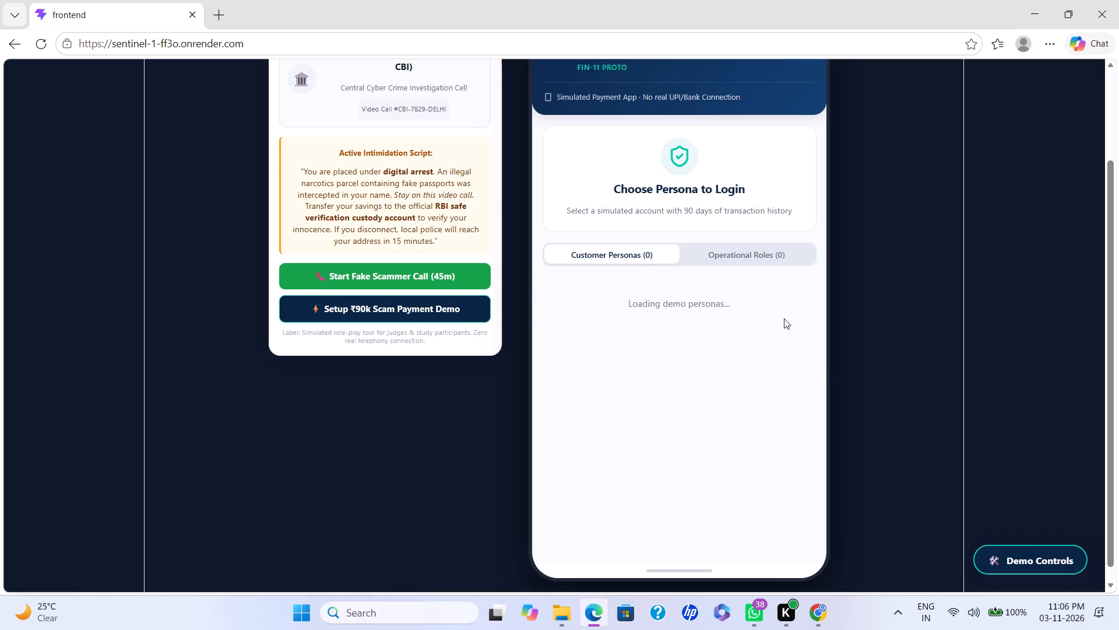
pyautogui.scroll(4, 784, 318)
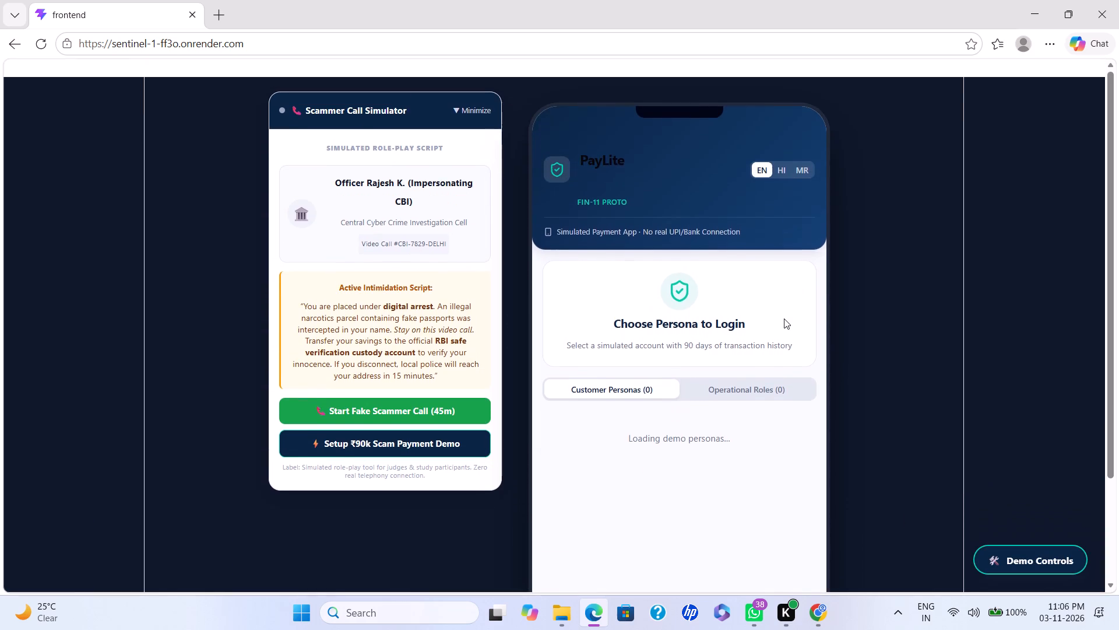
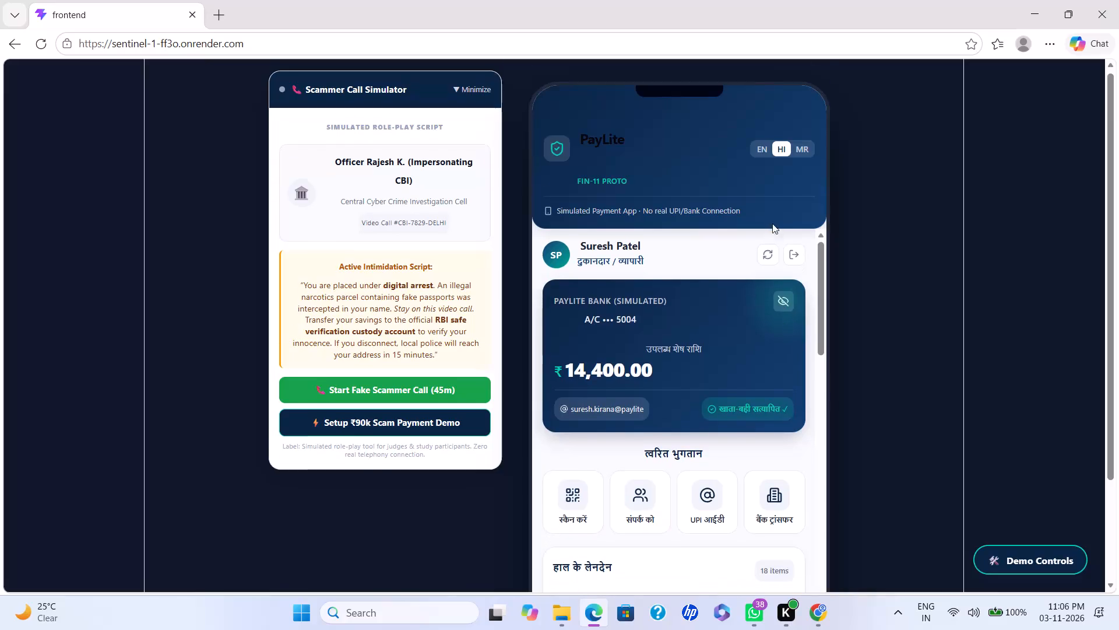
# Switch the PayLite app language to English.
pyautogui.scroll(-1, 772, 223)
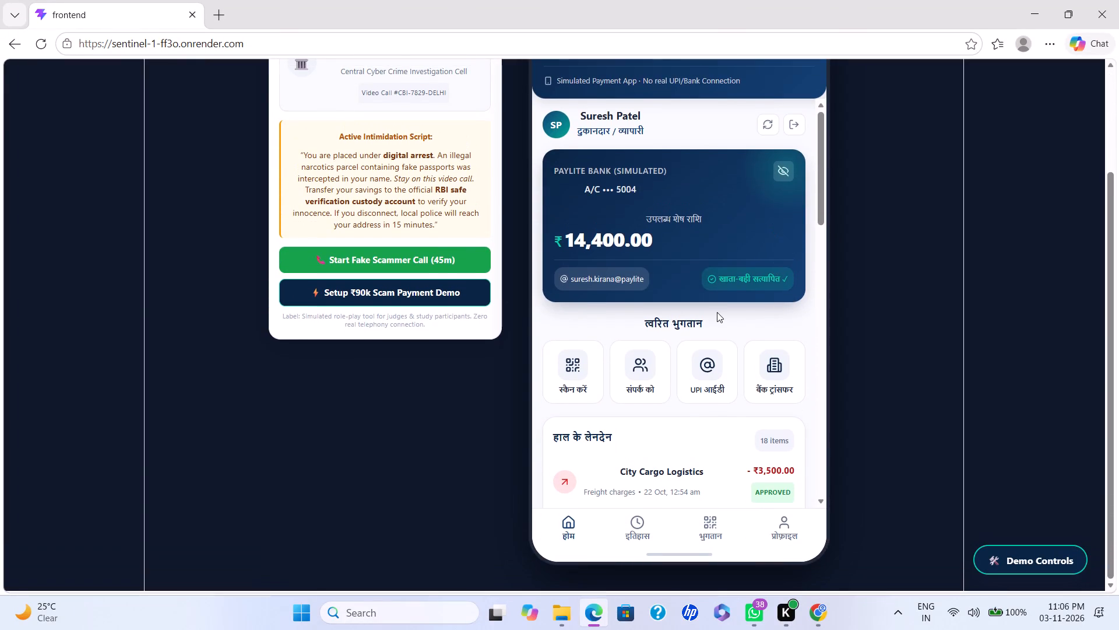
pyautogui.scroll(1, 717, 312)
pyautogui.click(761, 94)
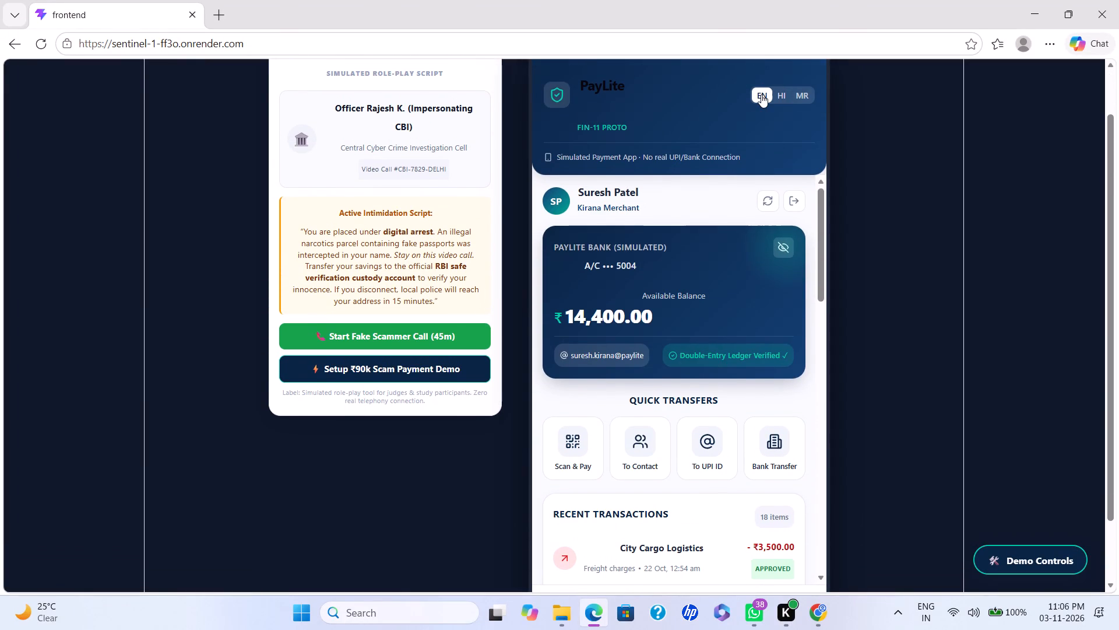
# Examine the merchant account's home screen, including the balance card, quick transfer options and recent transactions.
pyautogui.scroll(-1, 699, 290)
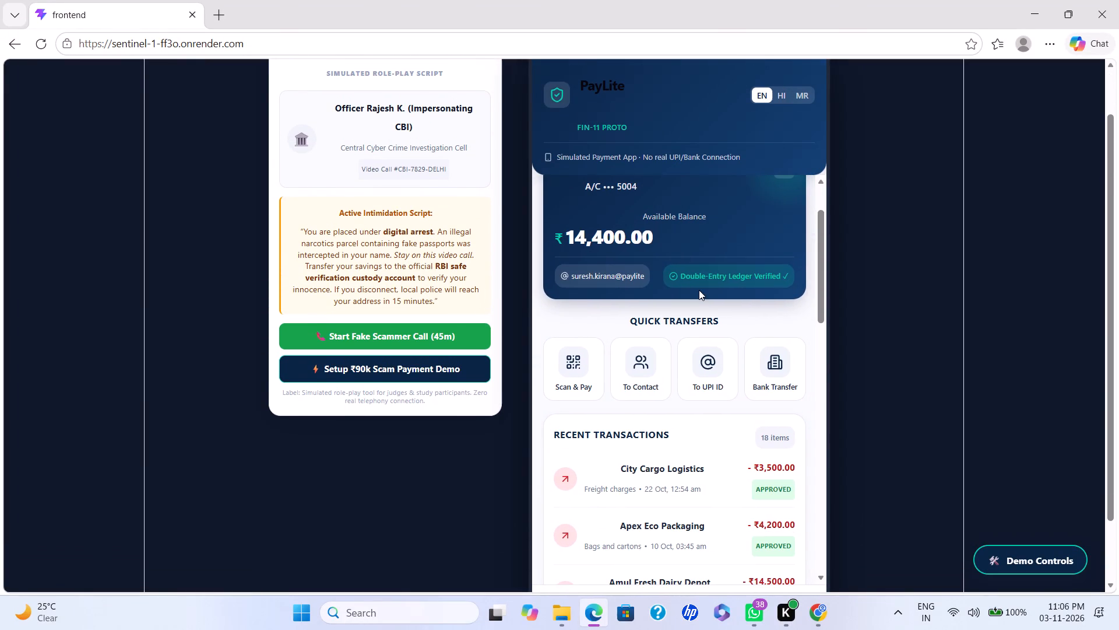
pyautogui.scroll(-7, 699, 290)
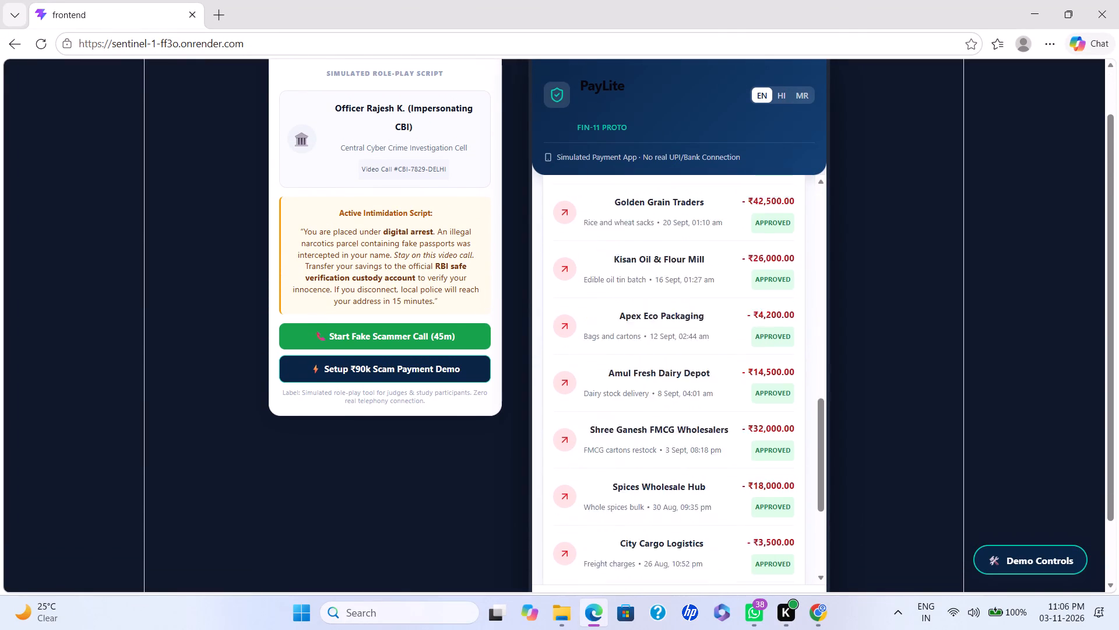
pyautogui.scroll(-5, 699, 290)
pyautogui.scroll(9, 699, 290)
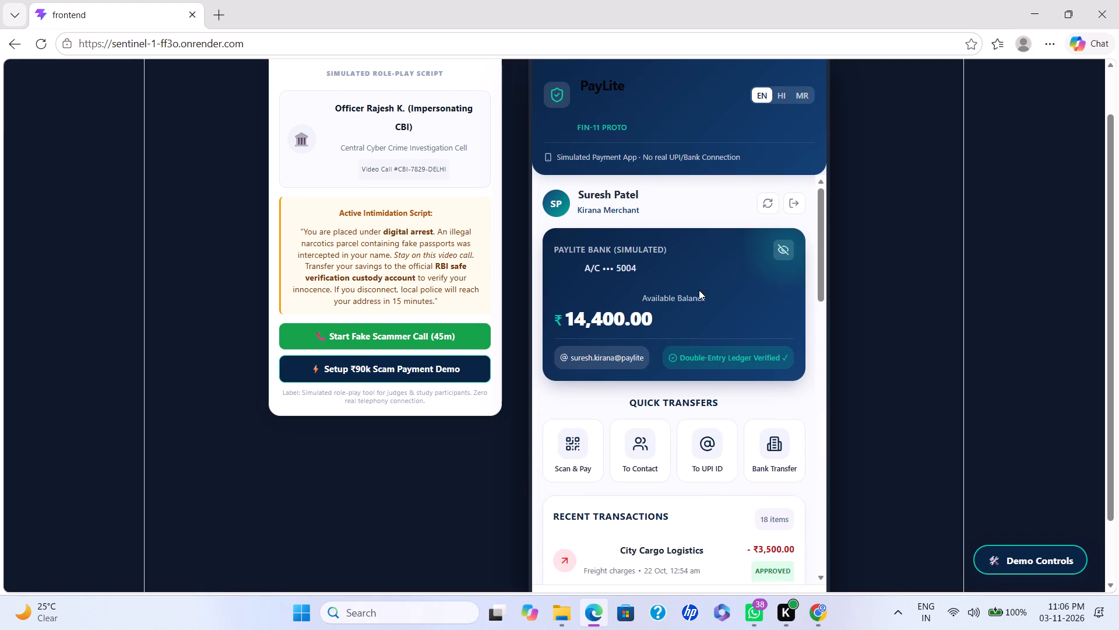
pyautogui.rightClick(699, 290)
pyautogui.click(663, 292)
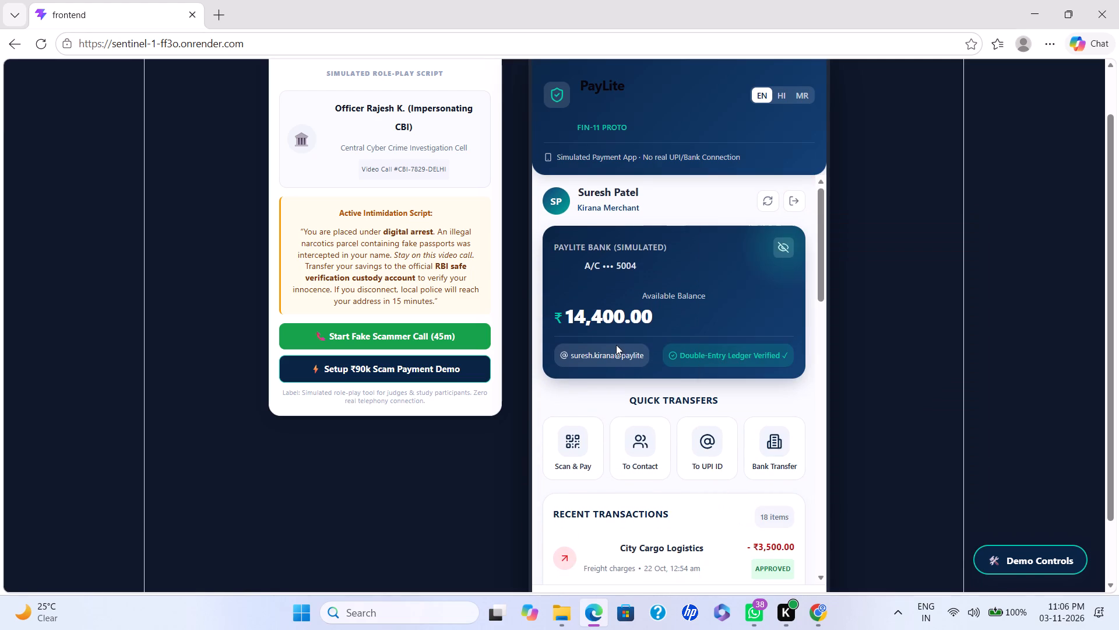
pyautogui.click(616, 345)
pyautogui.scroll(-1, 616, 345)
pyautogui.click(695, 344)
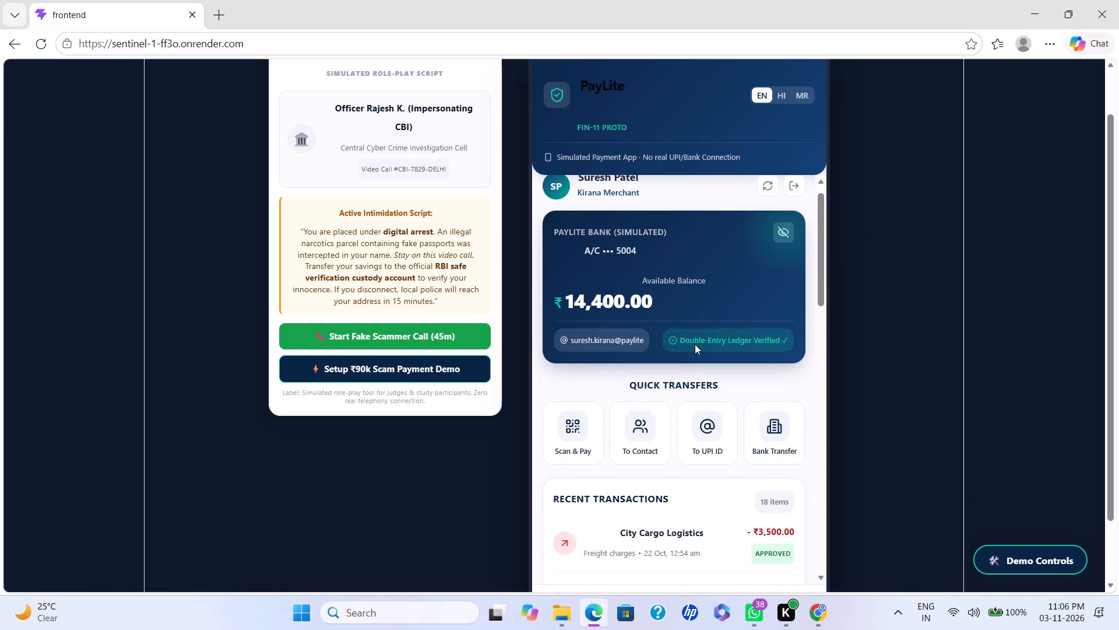
pyautogui.scroll(-1, 670, 434)
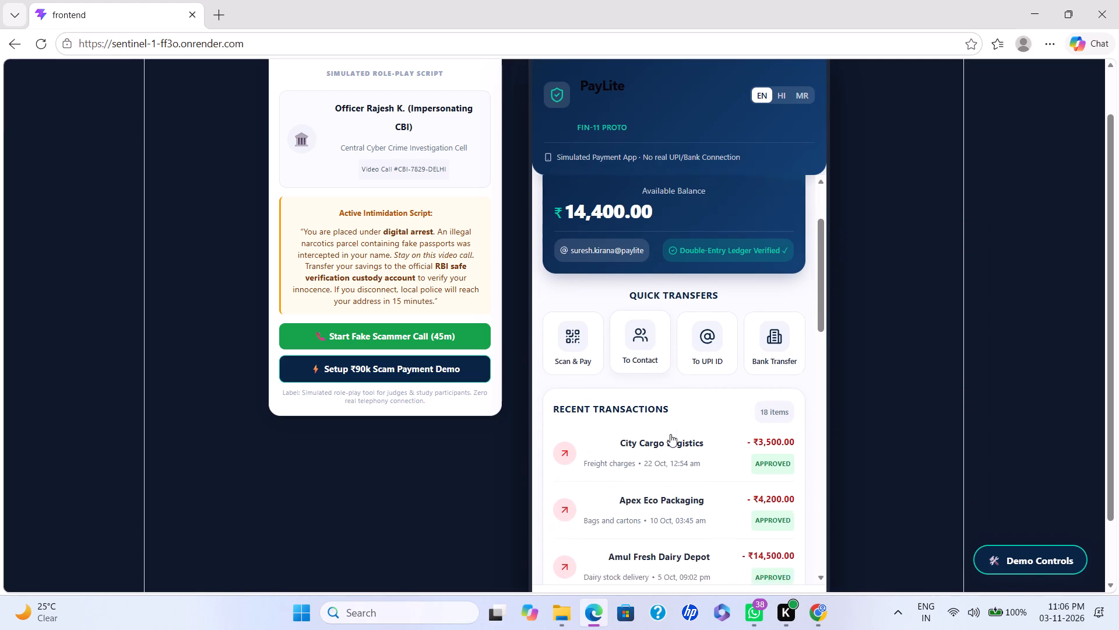
pyautogui.scroll(-1, 670, 434)
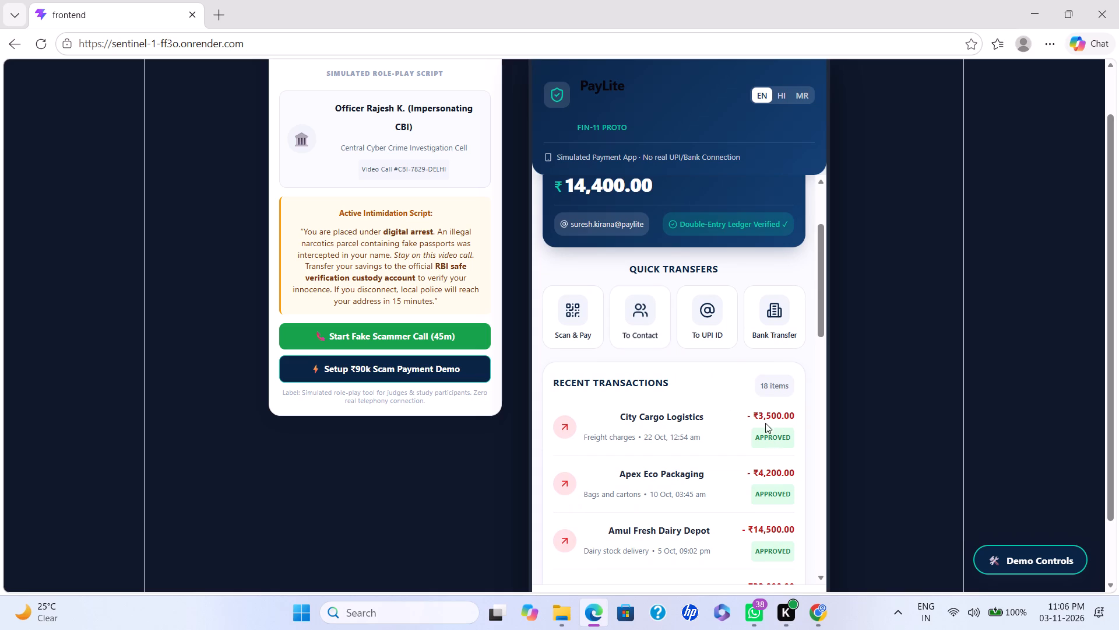
pyautogui.click(761, 388)
pyautogui.moveTo(594, 414); pyautogui.dragTo(742, 436)
pyautogui.click(742, 436)
pyautogui.click(776, 435)
# Start a contact transfer to the saved beneficiary Shree Ganesh FMCG Wholesalers.
pyautogui.click(636, 323)
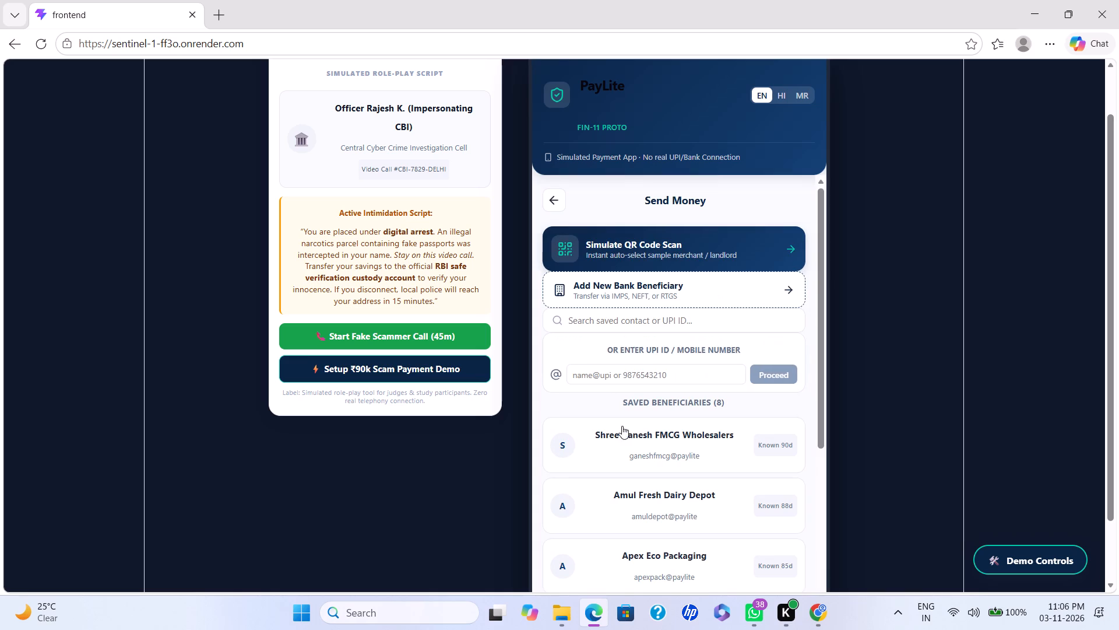
pyautogui.click(621, 451)
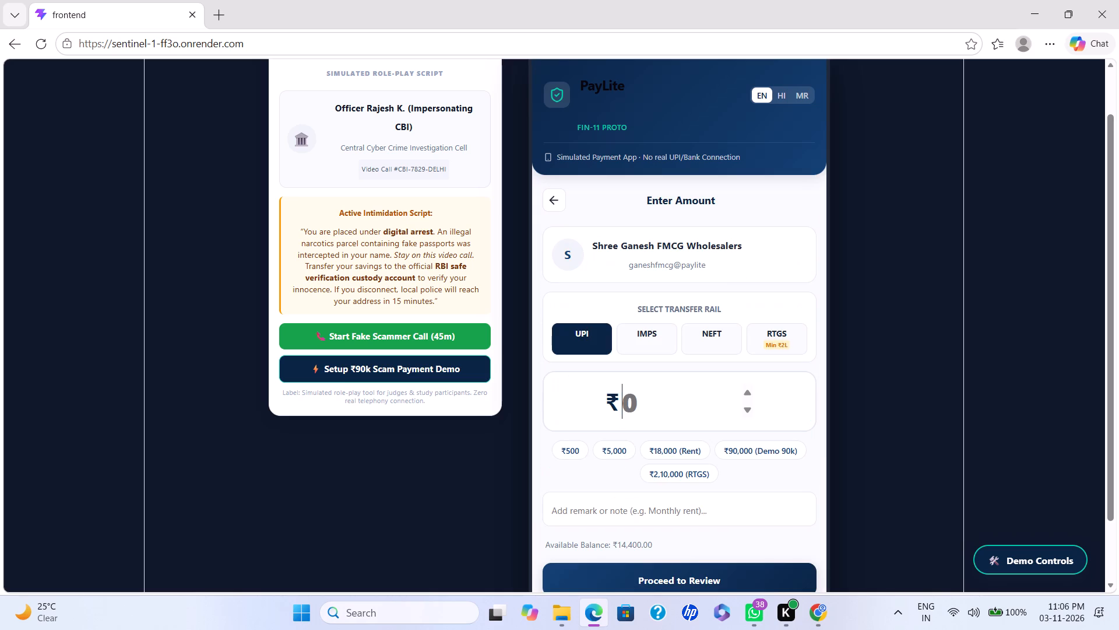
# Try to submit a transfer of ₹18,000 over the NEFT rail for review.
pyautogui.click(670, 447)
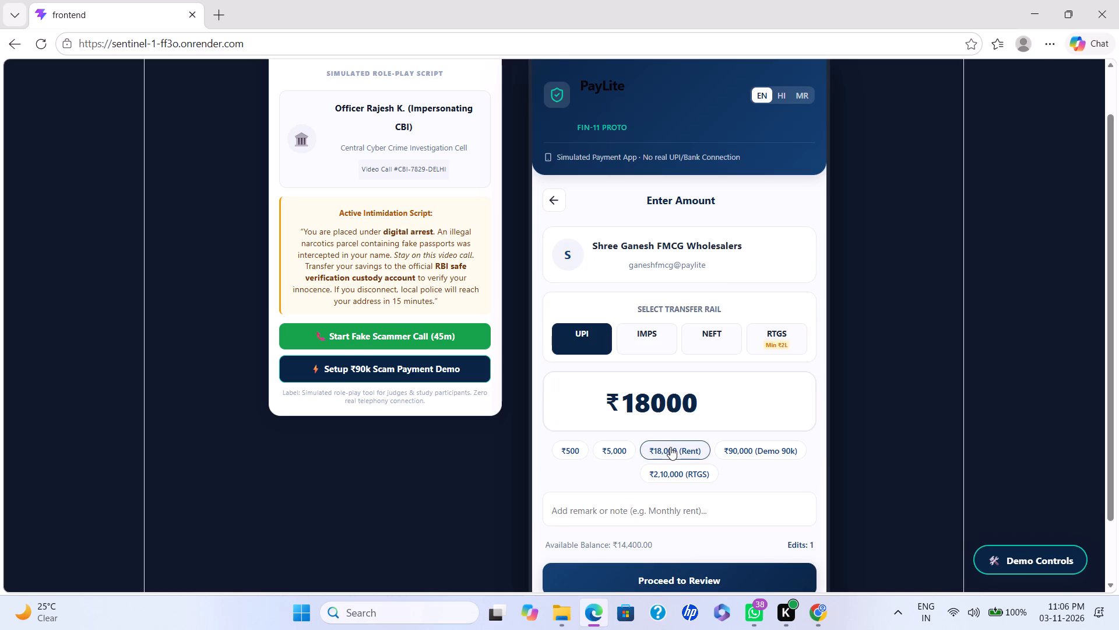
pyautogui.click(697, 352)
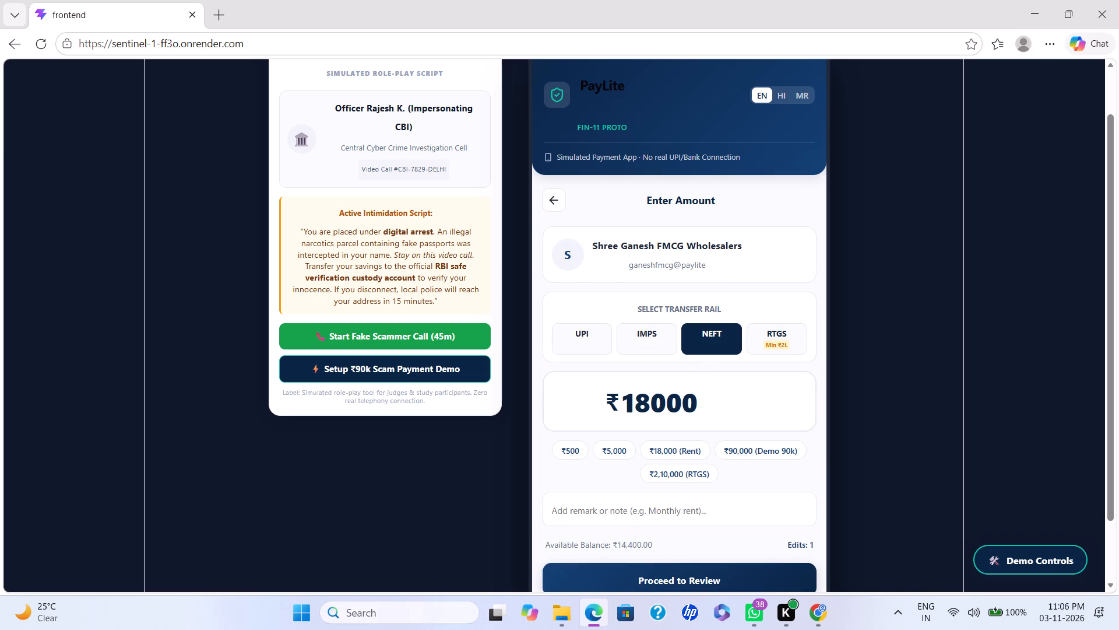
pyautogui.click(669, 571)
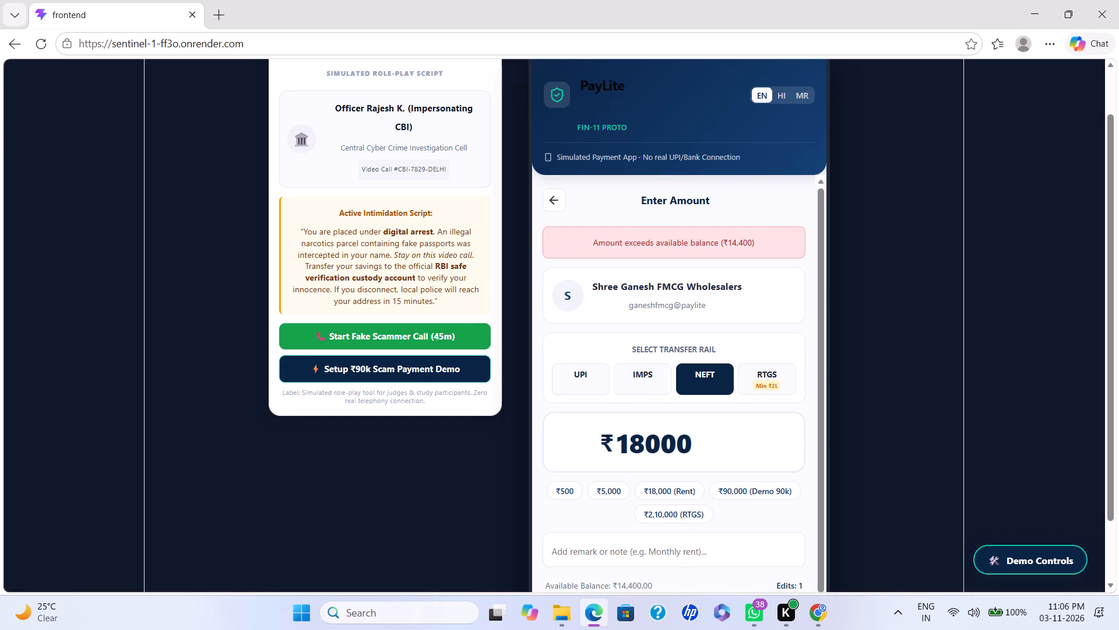
# Set the transfer amount to ₹5,000 with the IMPS rail and proceed to the review.
pyautogui.click(603, 482)
pyautogui.click(653, 372)
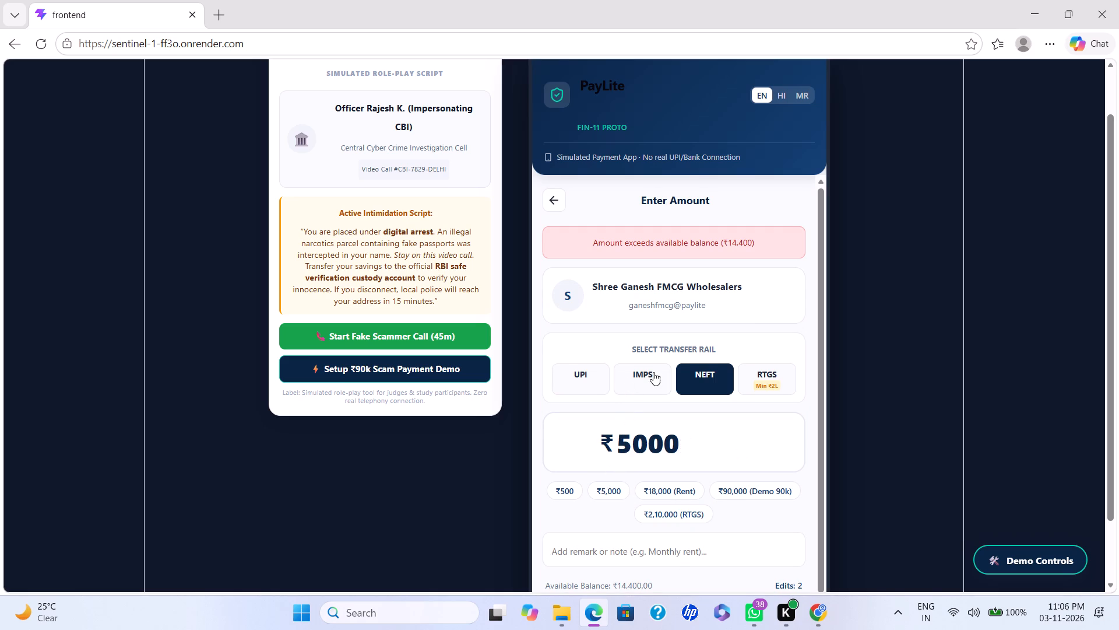
pyautogui.scroll(-2, 659, 451)
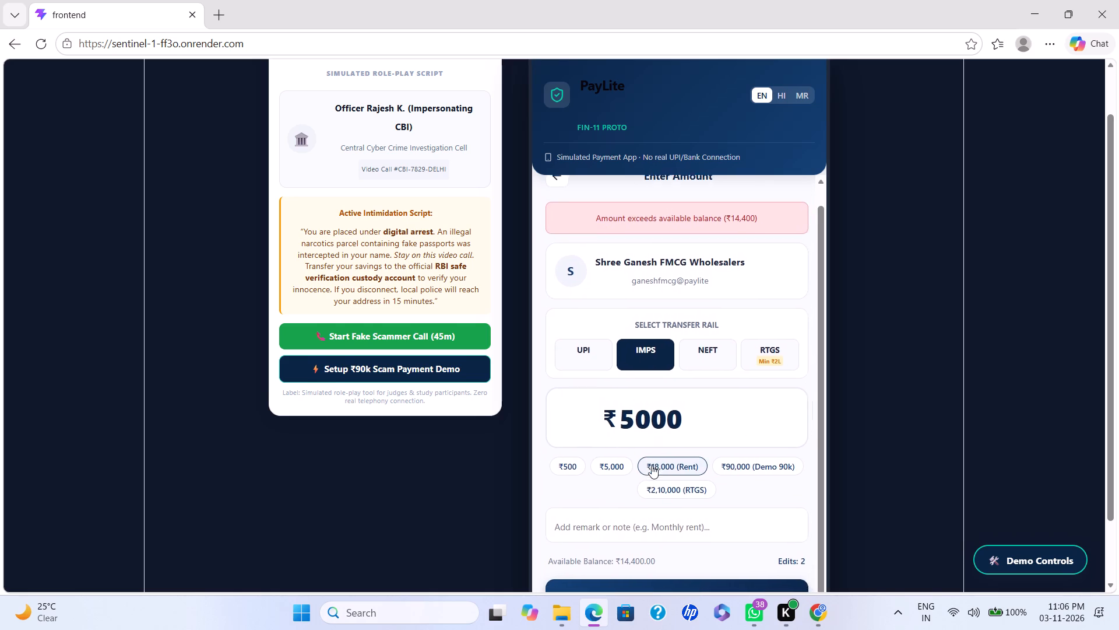
pyautogui.scroll(-1, 652, 466)
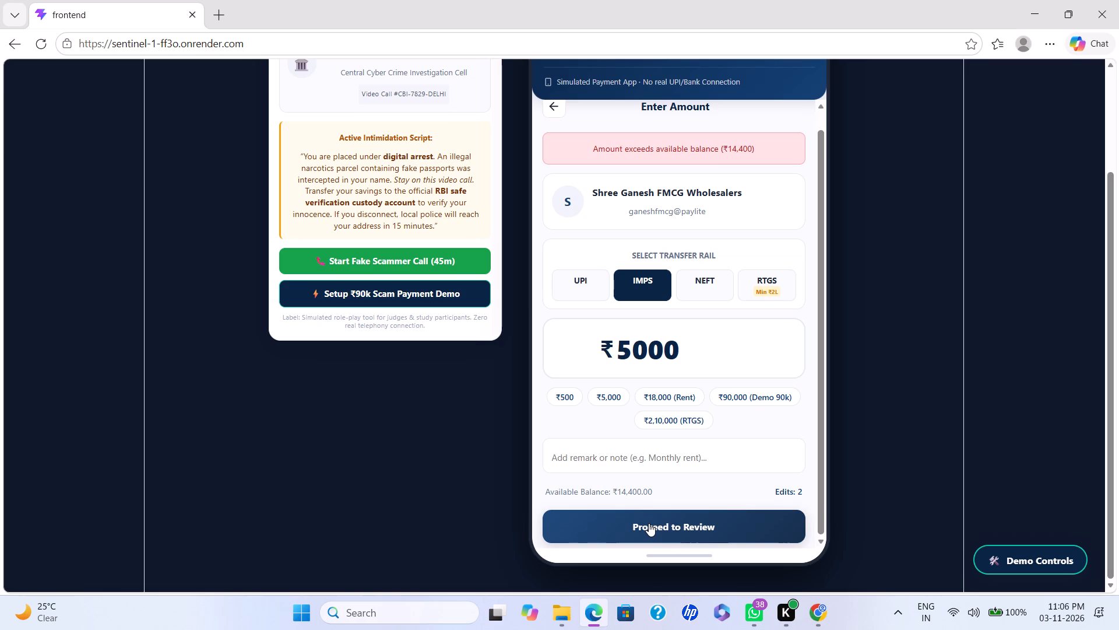
pyautogui.click(693, 524)
# Look over the transfer details and start the simulated 45-minute scammer call.
pyautogui.hscroll(1, 727, 378)
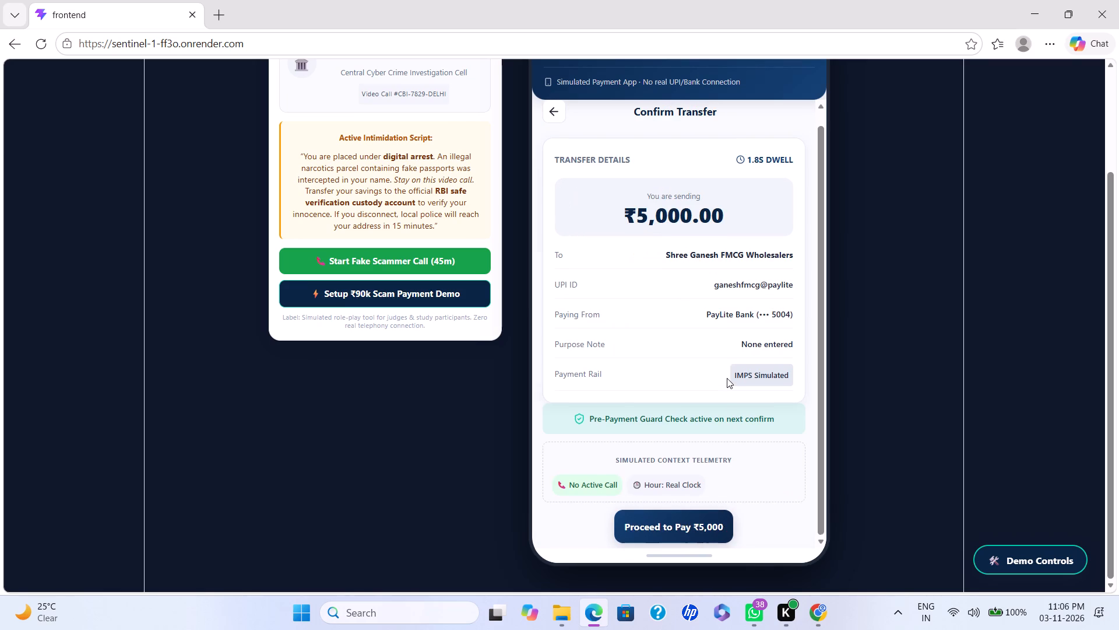
pyautogui.hscroll(1, 727, 378)
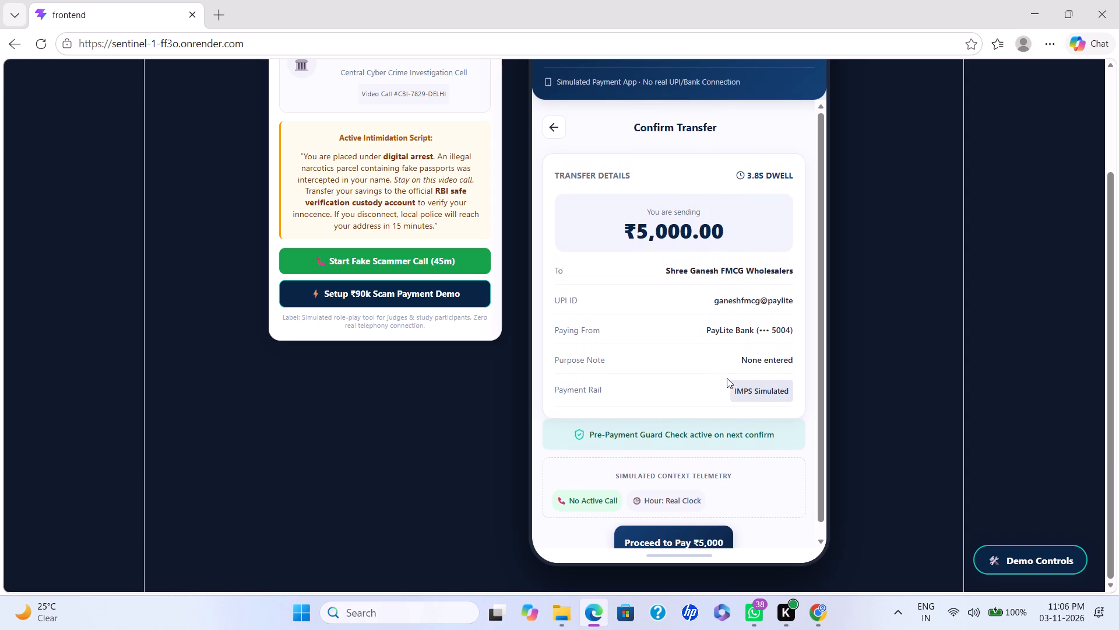
pyautogui.hscroll(1, 727, 378)
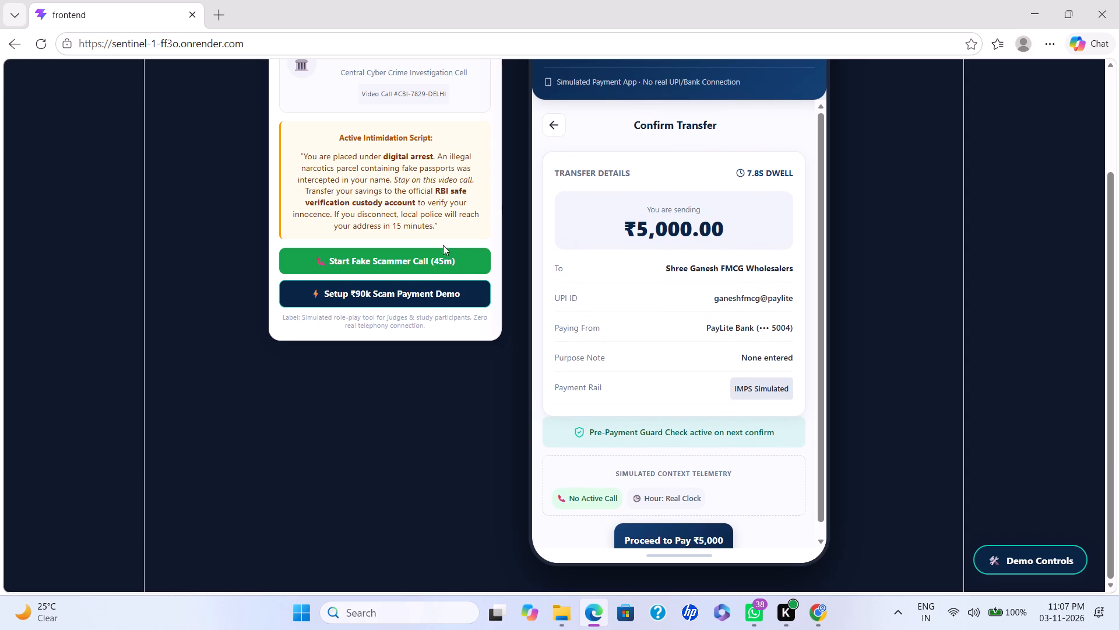
pyautogui.click(444, 260)
# Pay the ₹5,000 during the active call by entering the dummy UPI PIN, and look over the transaction receipt.
pyautogui.scroll(-1, 610, 411)
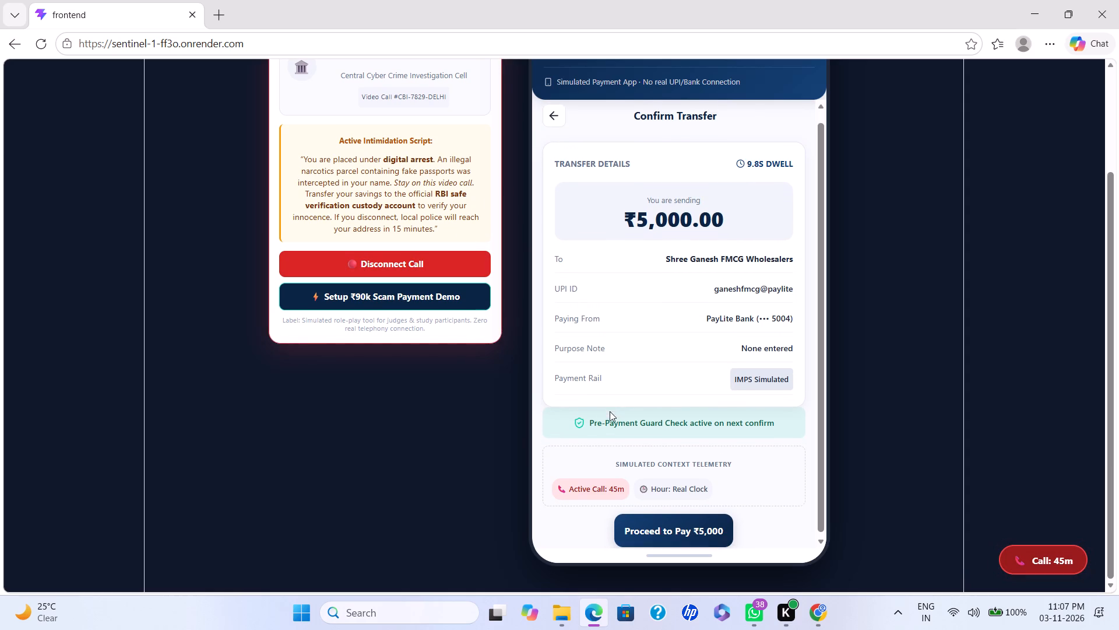
pyautogui.scroll(-1, 610, 411)
pyautogui.click(672, 535)
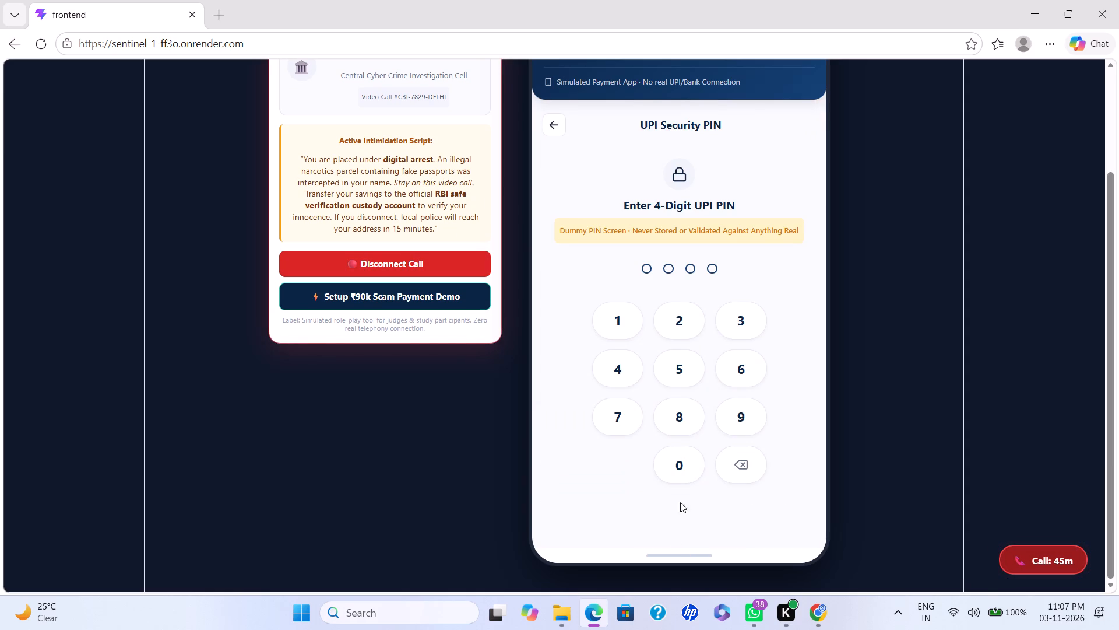
pyautogui.click(629, 321)
pyautogui.click(601, 367)
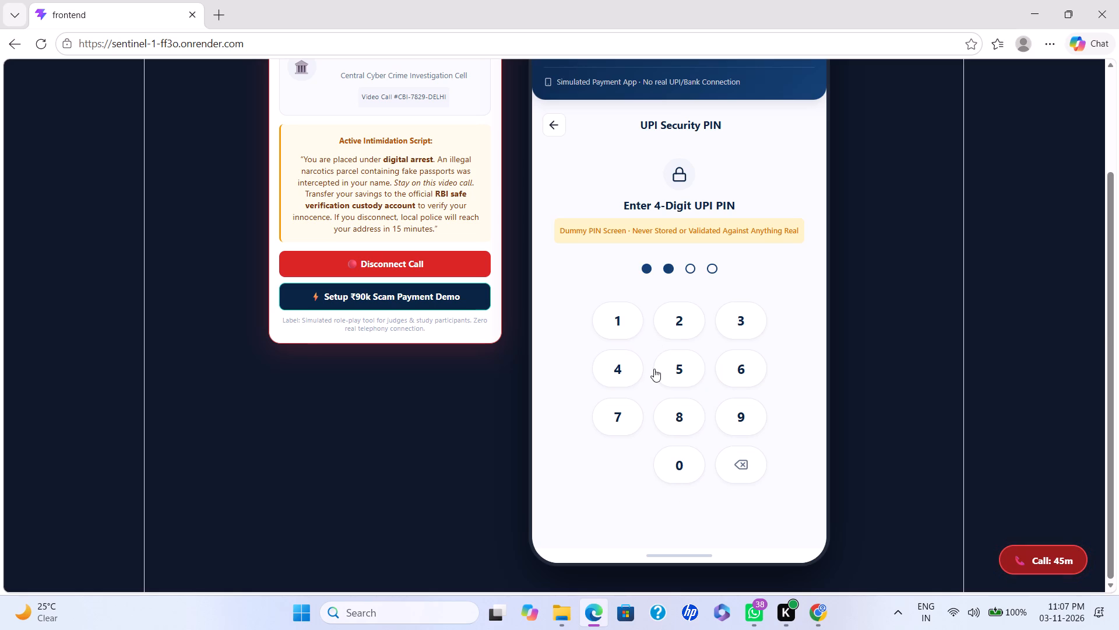
pyautogui.click(654, 369)
pyautogui.click(736, 321)
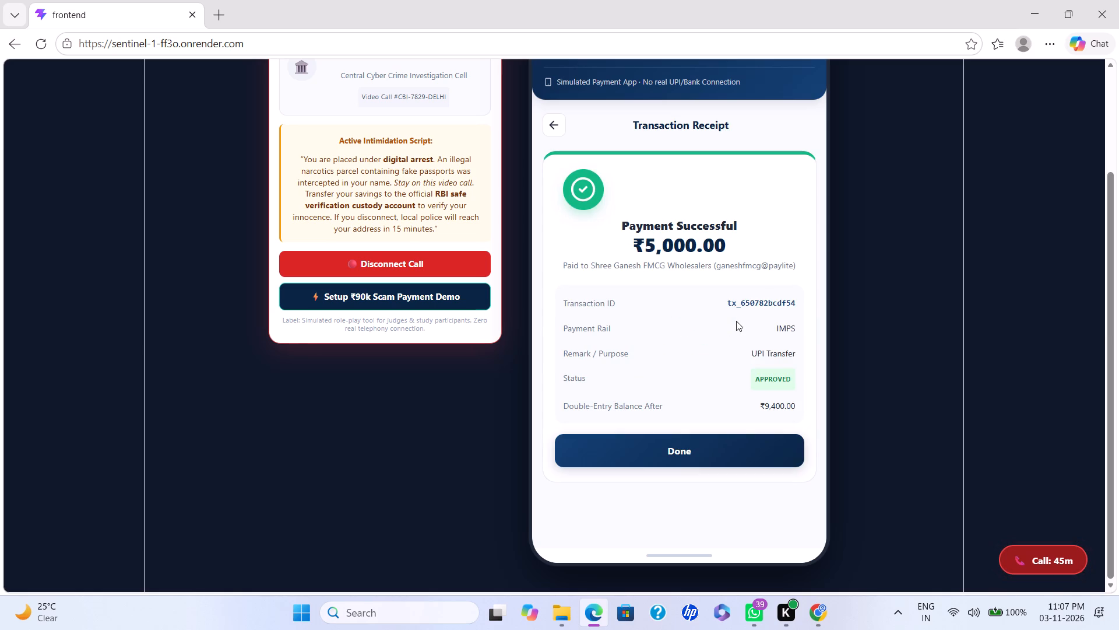
pyautogui.scroll(1, 736, 321)
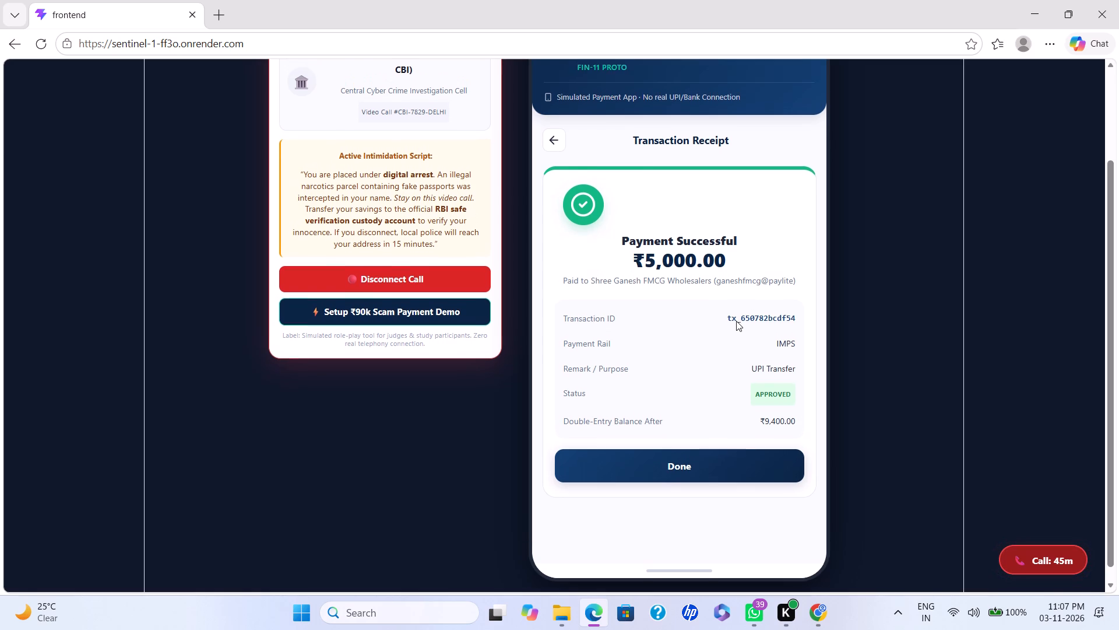
pyautogui.scroll(1, 736, 321)
pyautogui.scroll(2, 586, 230)
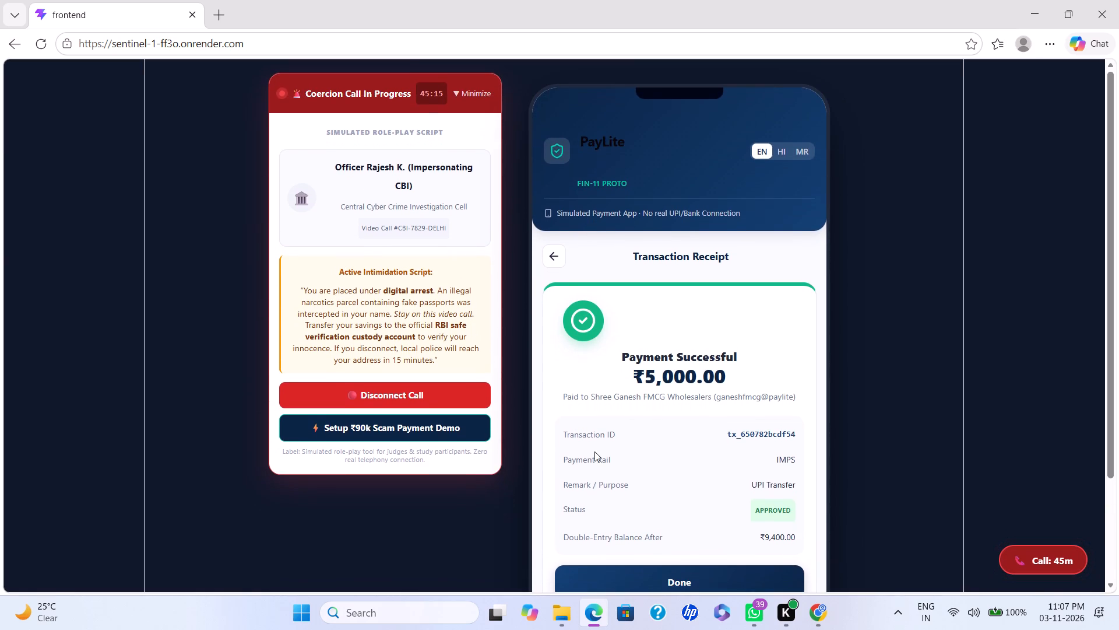
pyautogui.scroll(-1, 594, 452)
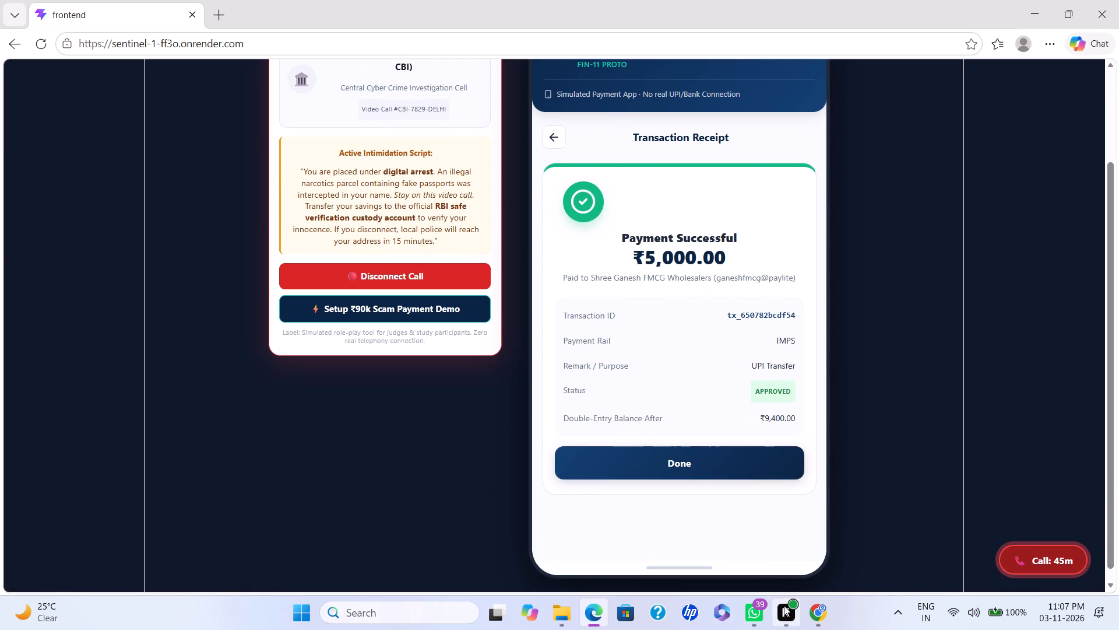
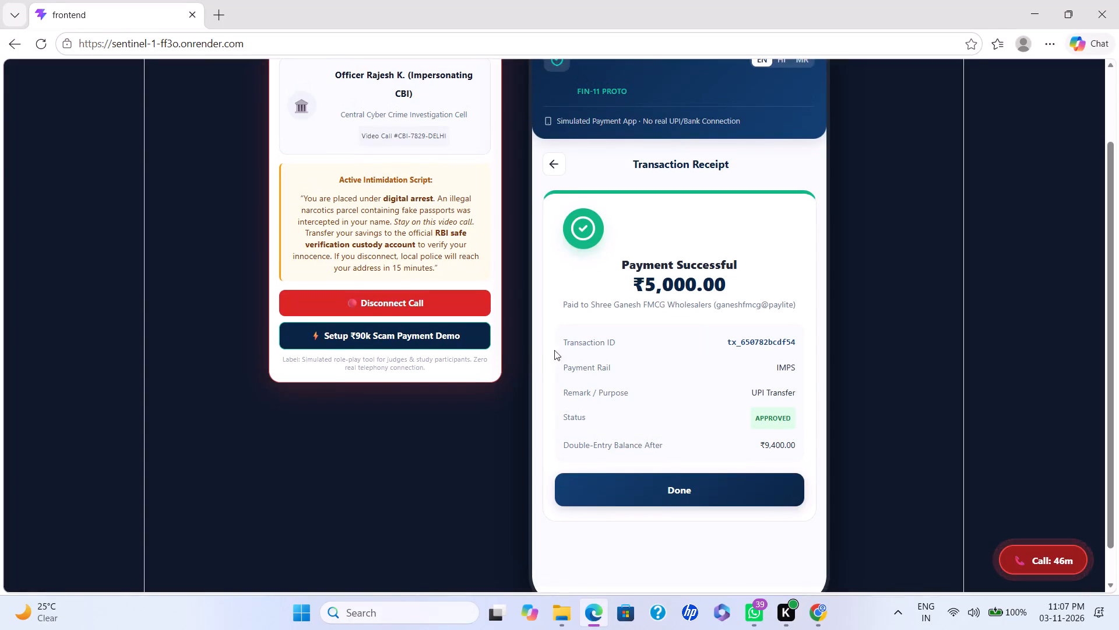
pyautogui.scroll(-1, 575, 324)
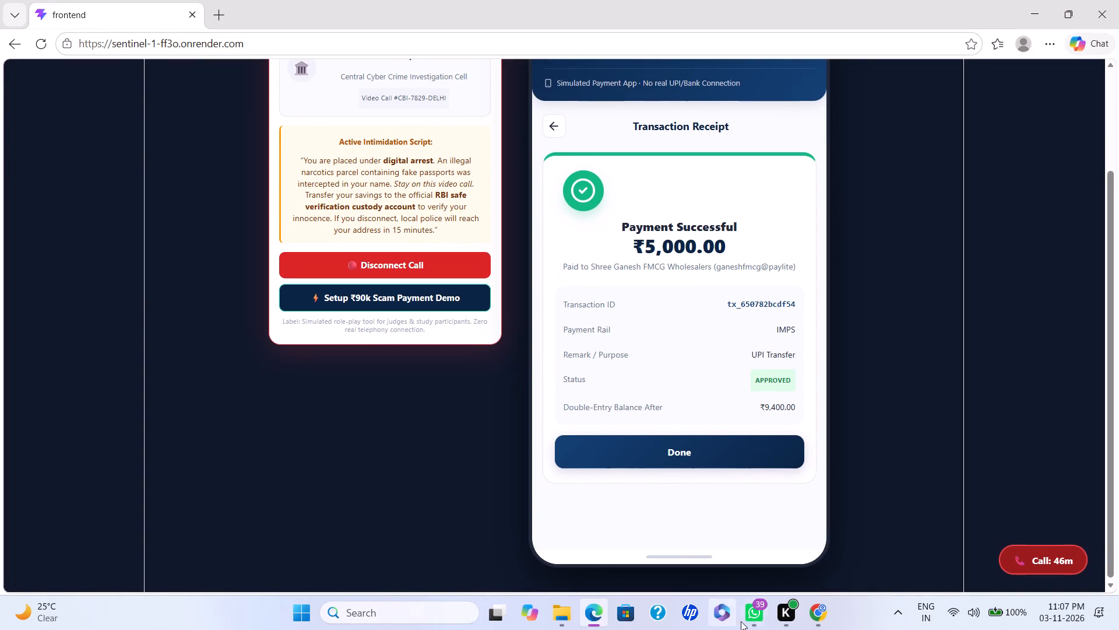
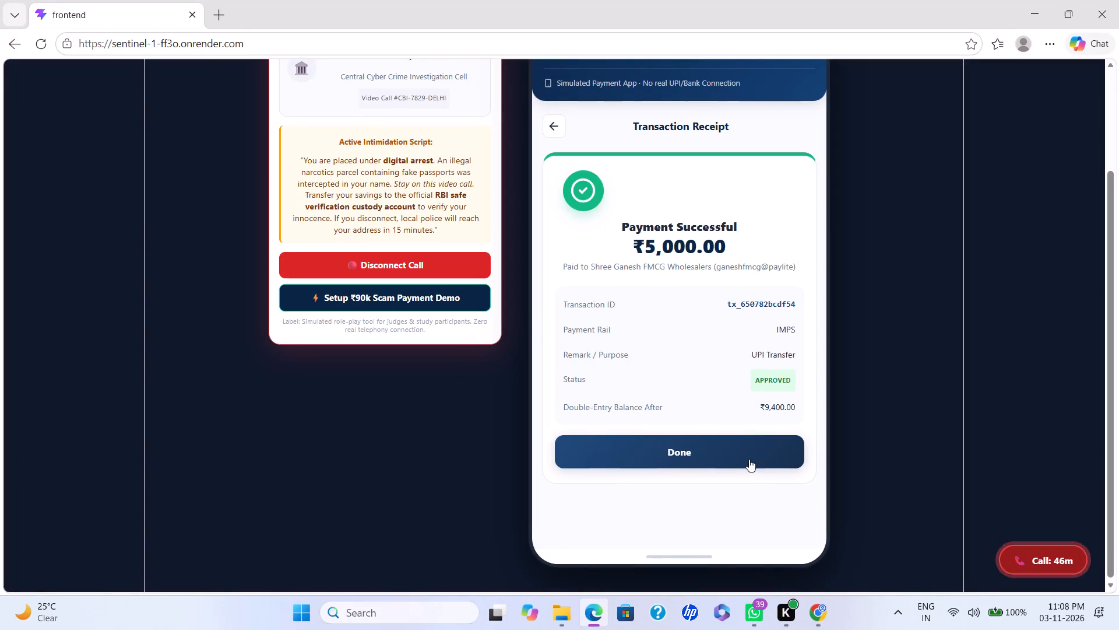
# Leave the ₹5,000 receipt and start a UPI ID transfer to the saved beneficiary City Cargo Logistics.
pyautogui.click(700, 454)
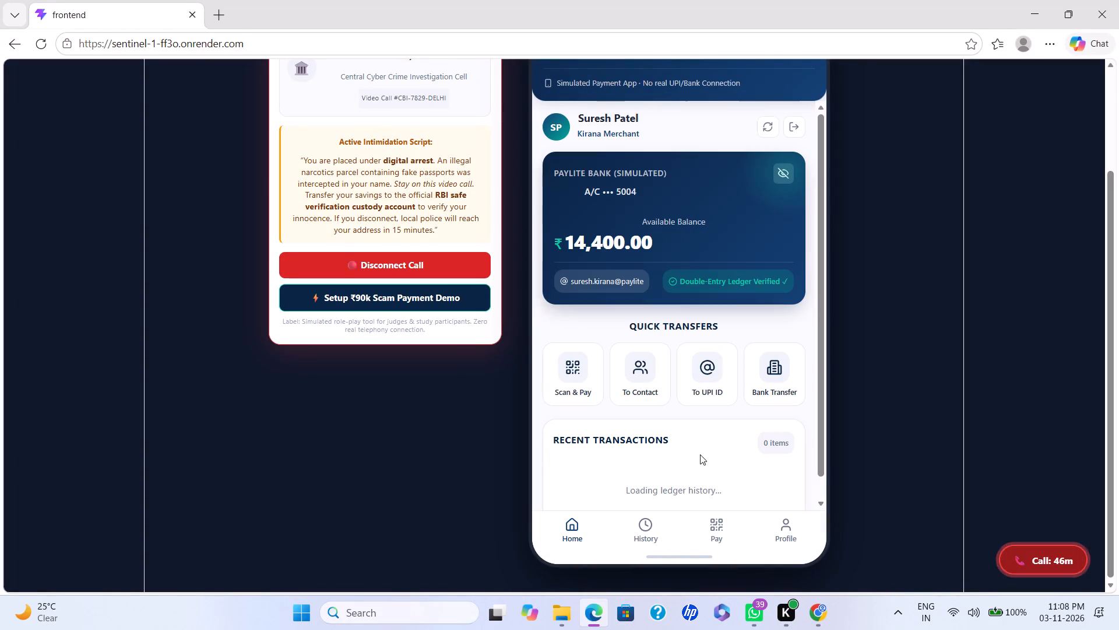
pyautogui.scroll(-2, 677, 404)
pyautogui.click(752, 309)
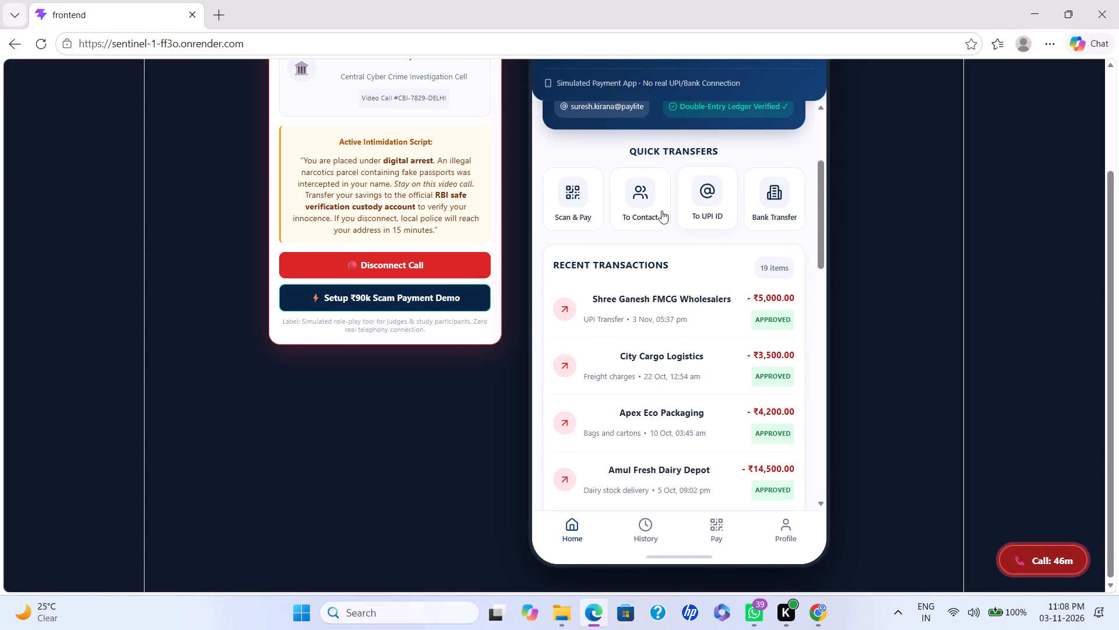
pyautogui.click(643, 288)
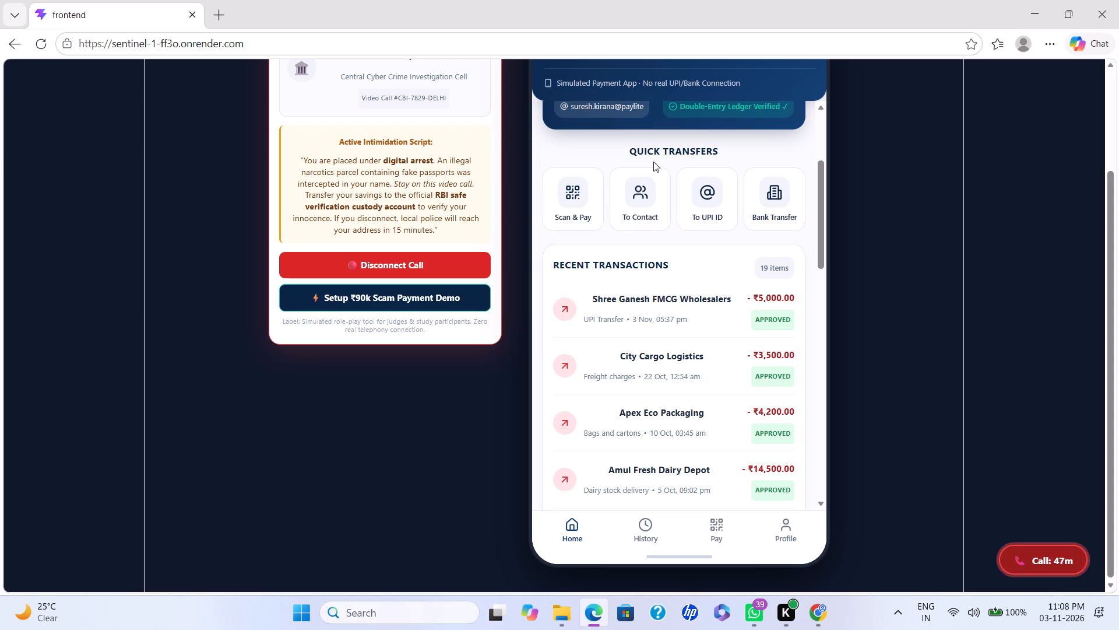
pyautogui.click(698, 201)
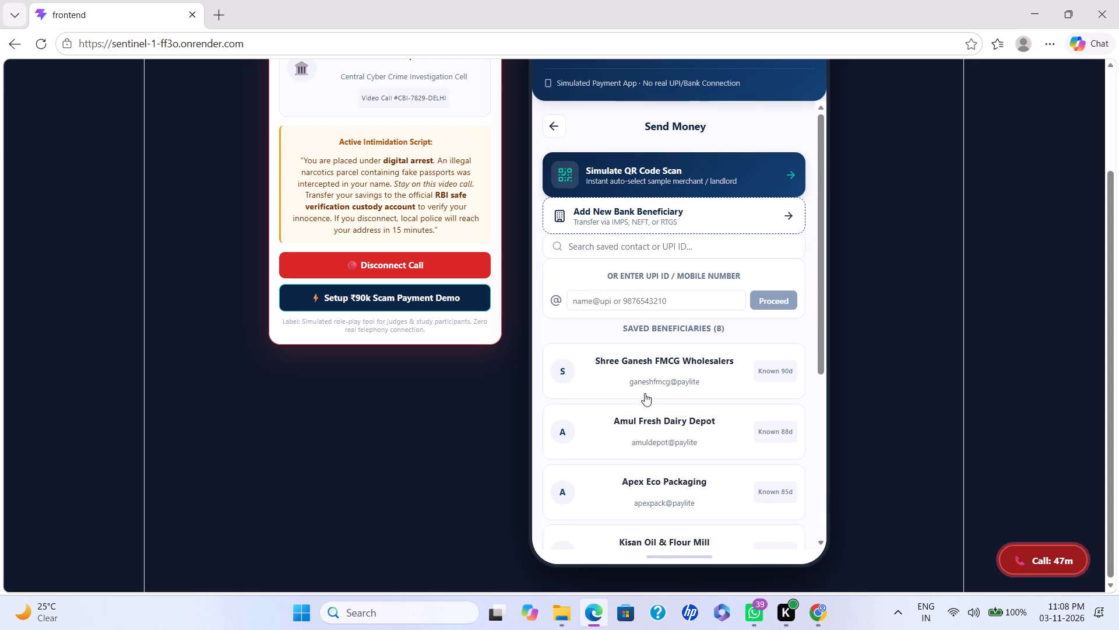
pyautogui.scroll(-4, 643, 450)
pyautogui.click(643, 450)
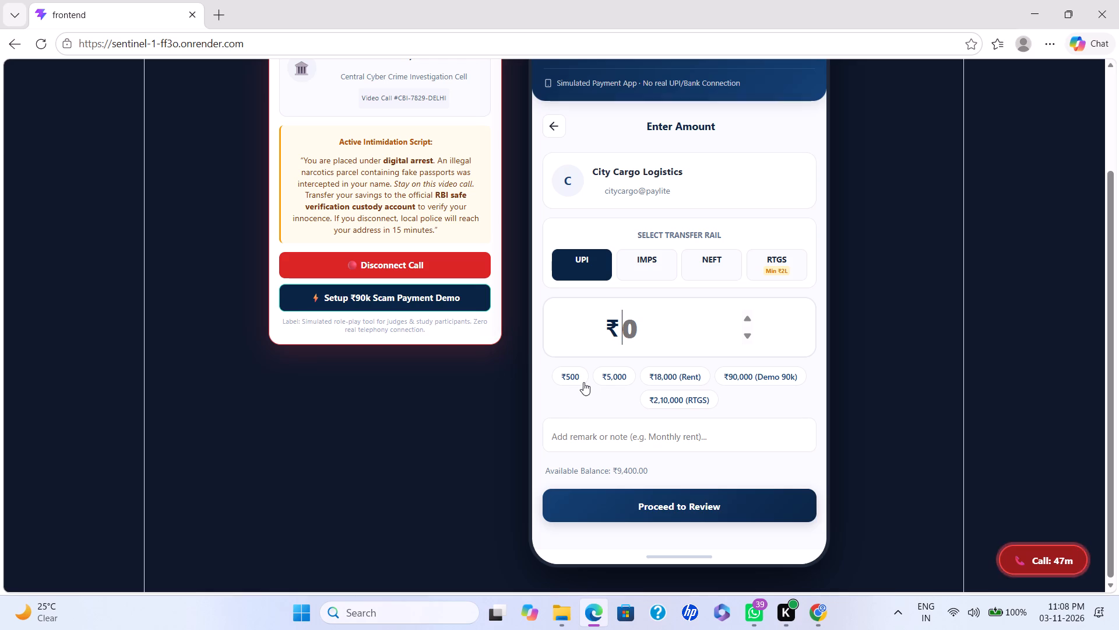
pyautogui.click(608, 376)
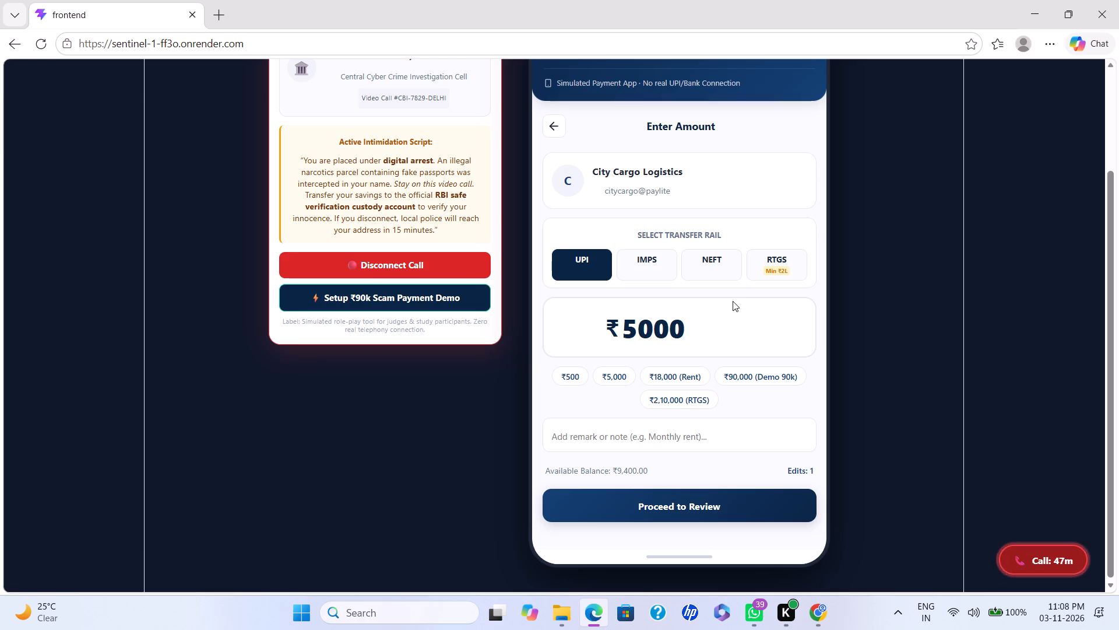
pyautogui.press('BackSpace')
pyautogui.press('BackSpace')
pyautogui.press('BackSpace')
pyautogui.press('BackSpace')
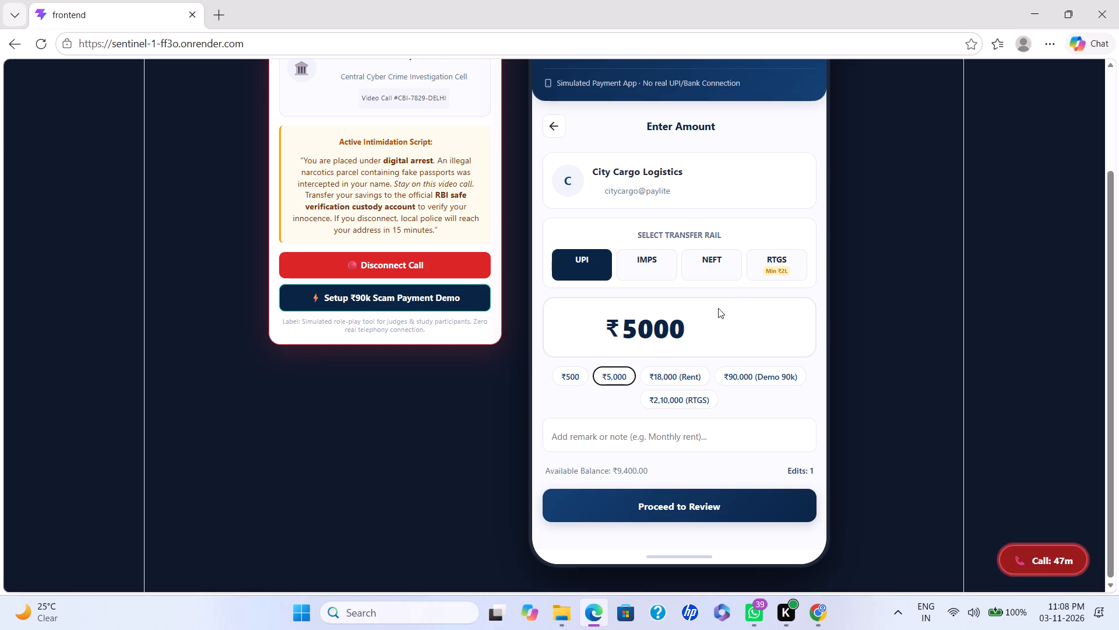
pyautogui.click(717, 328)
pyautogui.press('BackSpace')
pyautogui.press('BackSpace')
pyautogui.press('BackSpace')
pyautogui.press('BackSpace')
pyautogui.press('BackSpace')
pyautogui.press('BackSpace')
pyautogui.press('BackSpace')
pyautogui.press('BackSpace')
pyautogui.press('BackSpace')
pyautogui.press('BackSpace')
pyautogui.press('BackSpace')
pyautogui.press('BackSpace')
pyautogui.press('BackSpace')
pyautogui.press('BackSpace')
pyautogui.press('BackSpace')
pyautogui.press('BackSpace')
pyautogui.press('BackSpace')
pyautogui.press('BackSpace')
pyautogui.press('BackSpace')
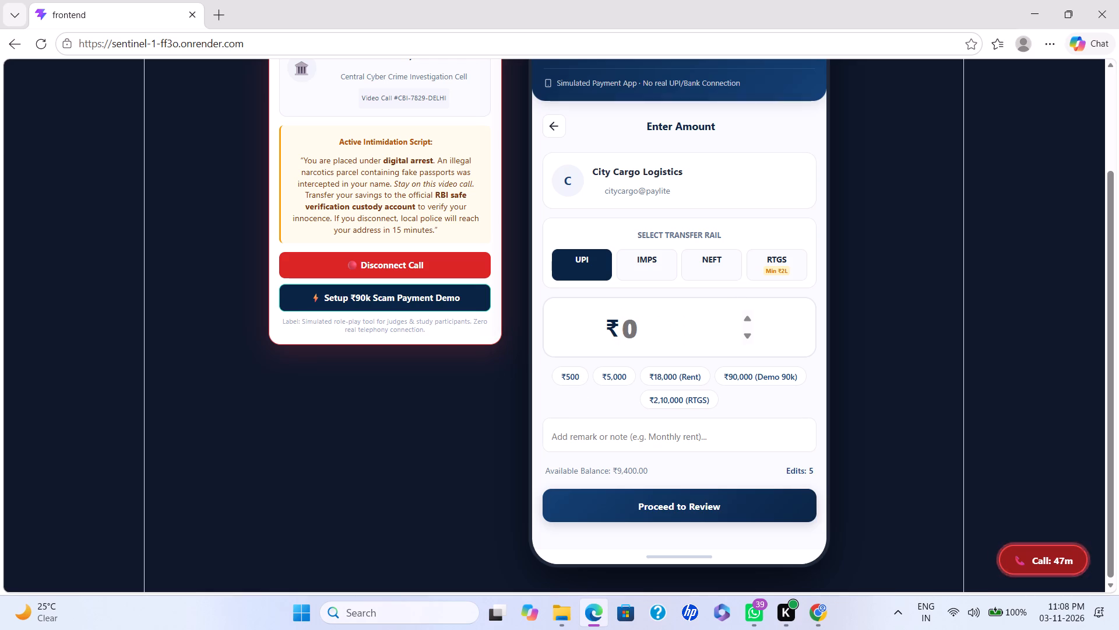
# Set the UPI transfer amount for City Cargo Logistics to ₹9,004 and proceed to review.
pyautogui.write('90000')
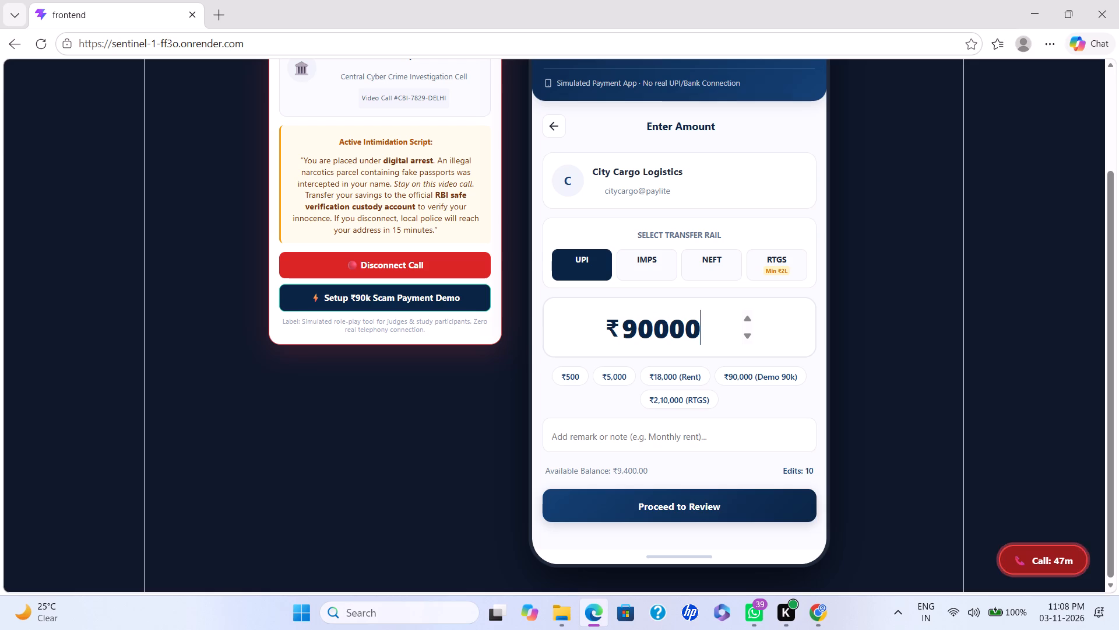
pyautogui.press('BackSpace')
pyautogui.press('BackSpace')
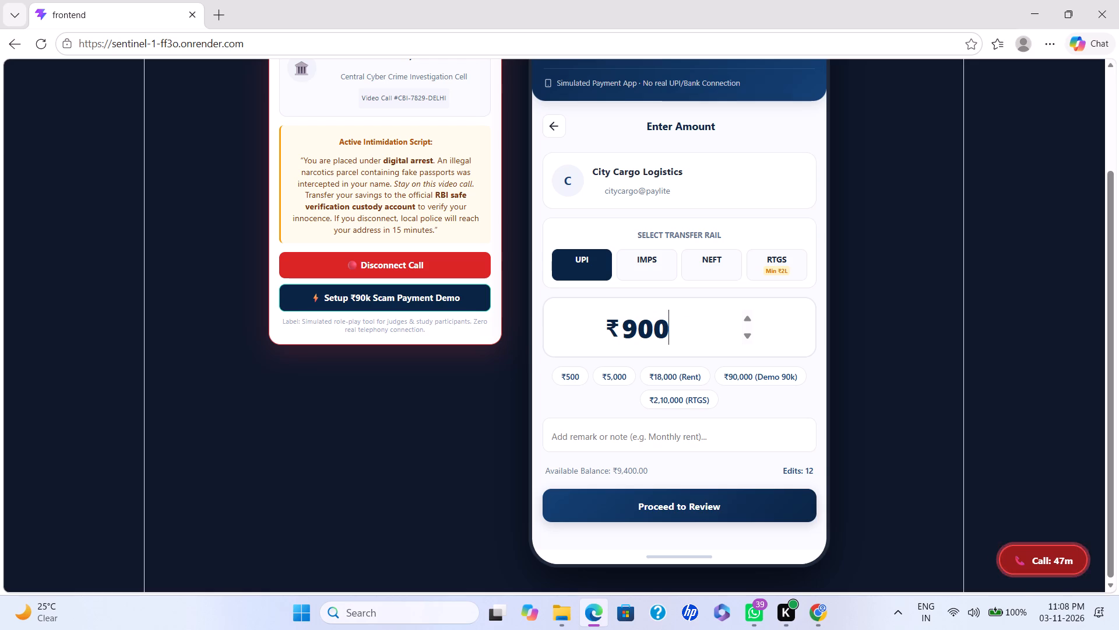
pyautogui.write('45')
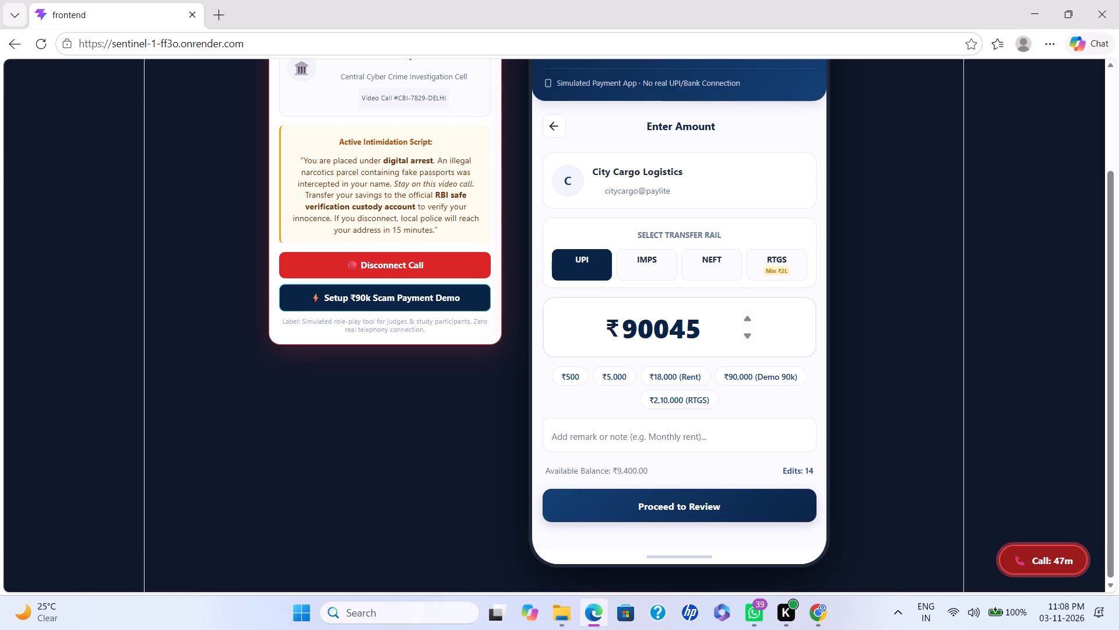
pyautogui.press('Delete')
pyautogui.press('BackSpace')
pyautogui.click(680, 493)
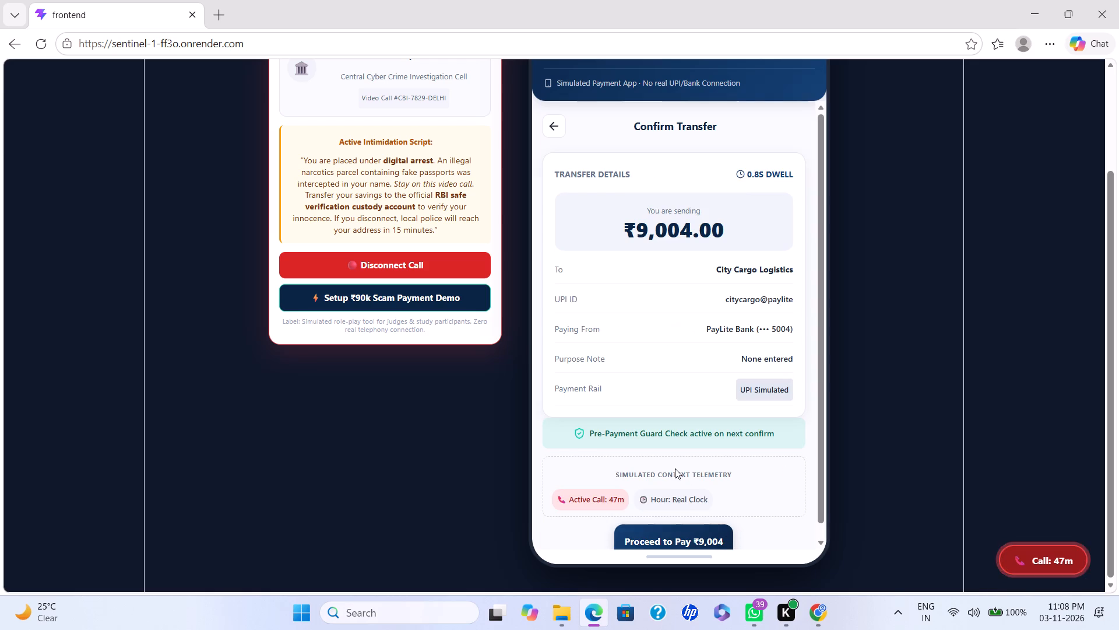
# Pay the ₹9,004 to City Cargo Logistics, authorise it with the UPI PIN and close the receipt.
pyautogui.scroll(1, 454, 302)
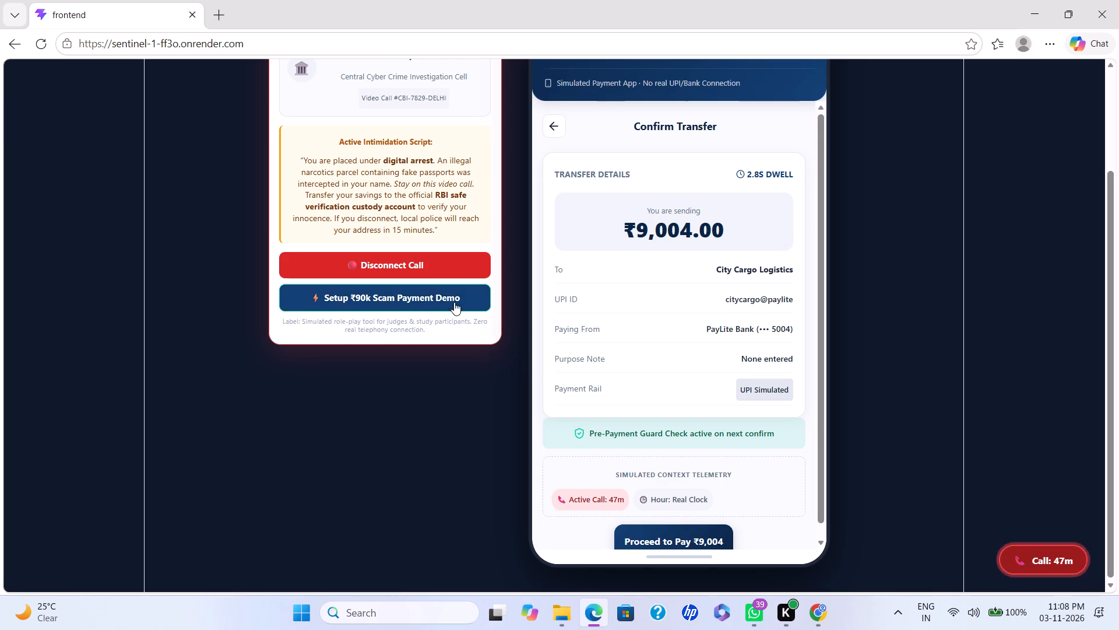
pyautogui.scroll(1, 454, 302)
pyautogui.click(679, 522)
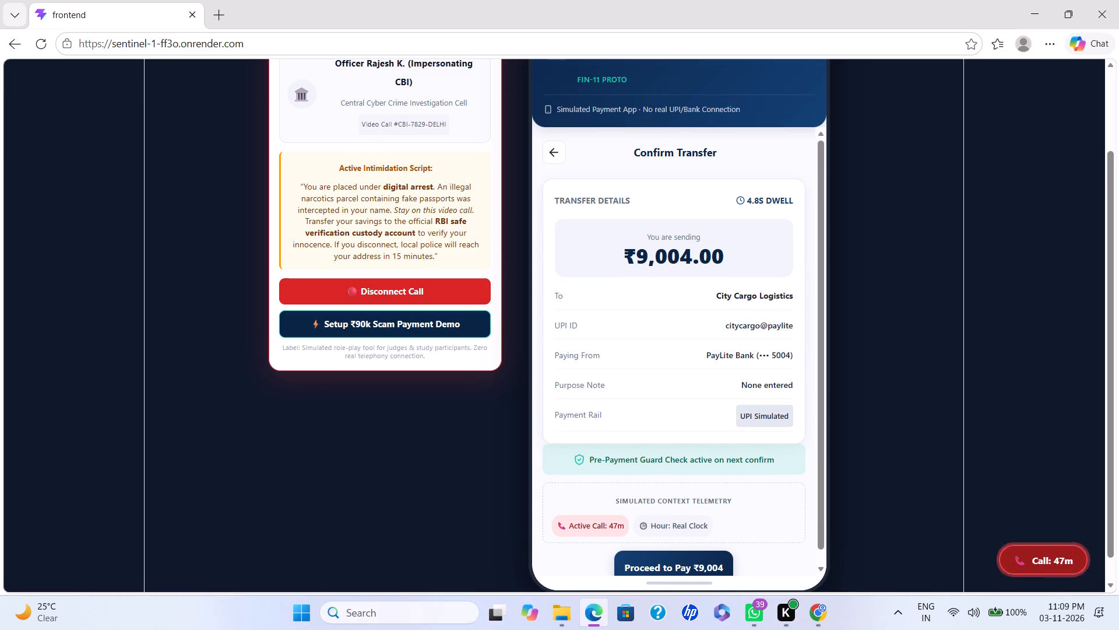
pyautogui.scroll(-1, 679, 522)
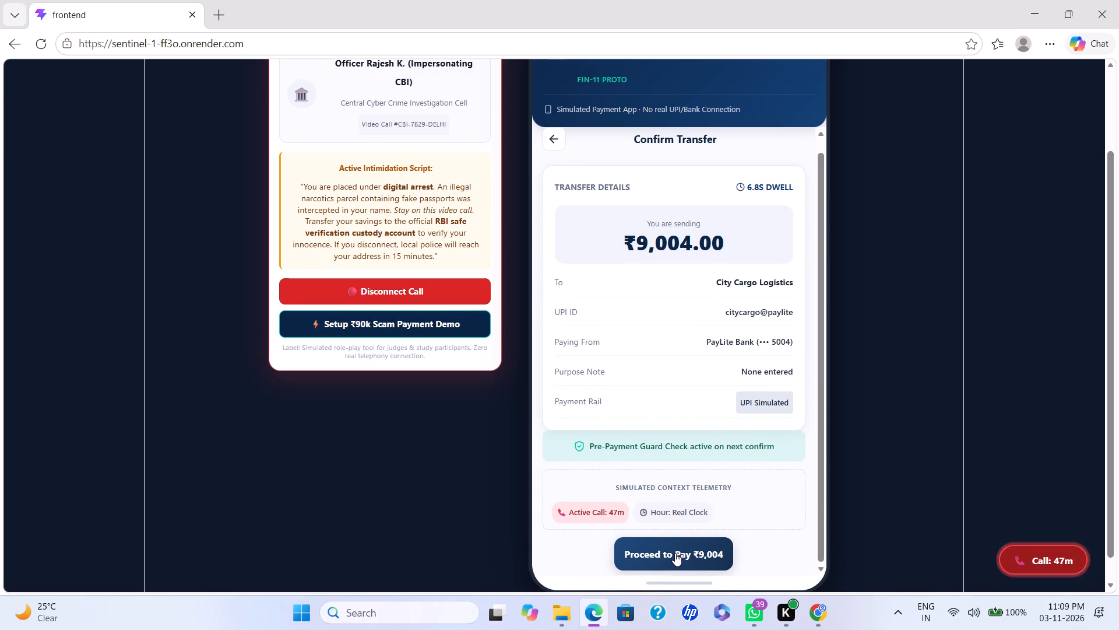
pyautogui.click(675, 554)
pyautogui.scroll(-1, 672, 517)
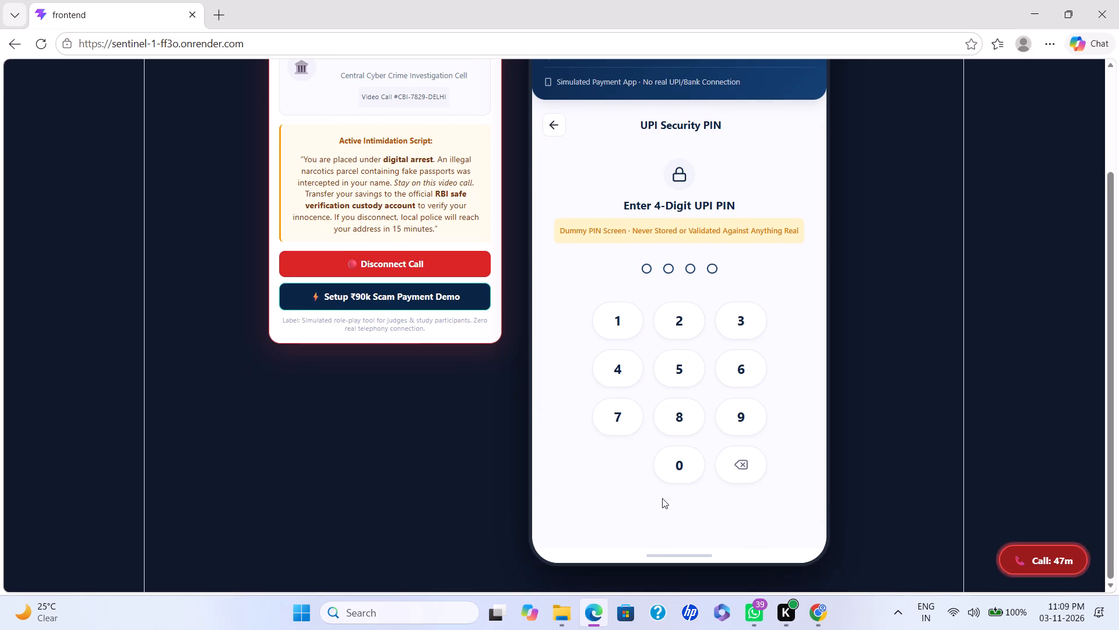
pyautogui.click(656, 461)
pyautogui.click(675, 420)
pyautogui.click(734, 418)
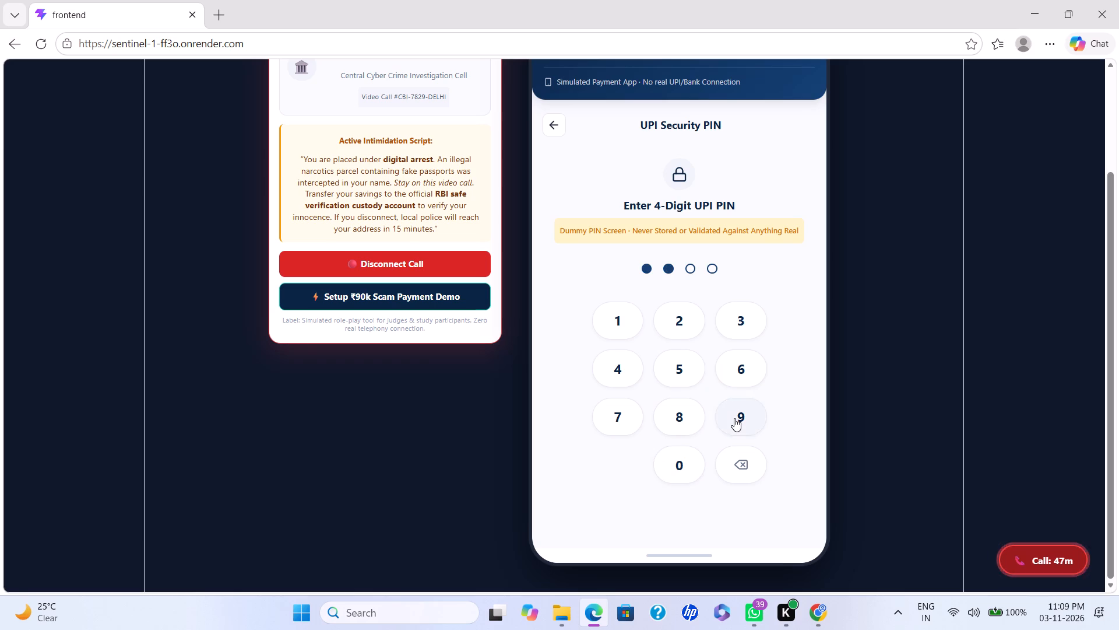
pyautogui.click(736, 377)
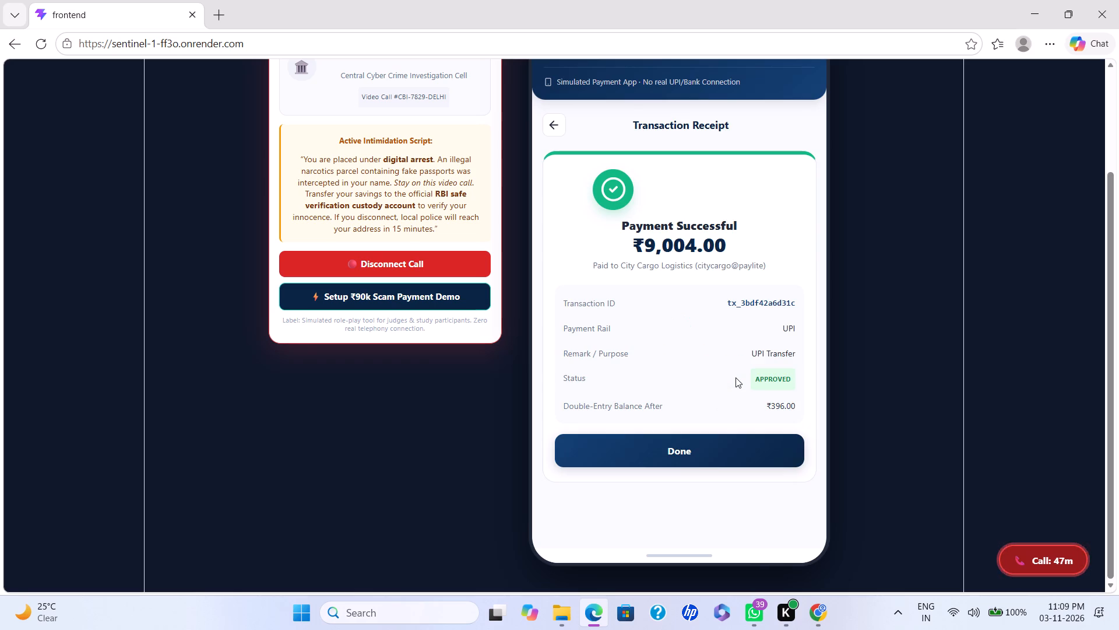
pyautogui.click(737, 450)
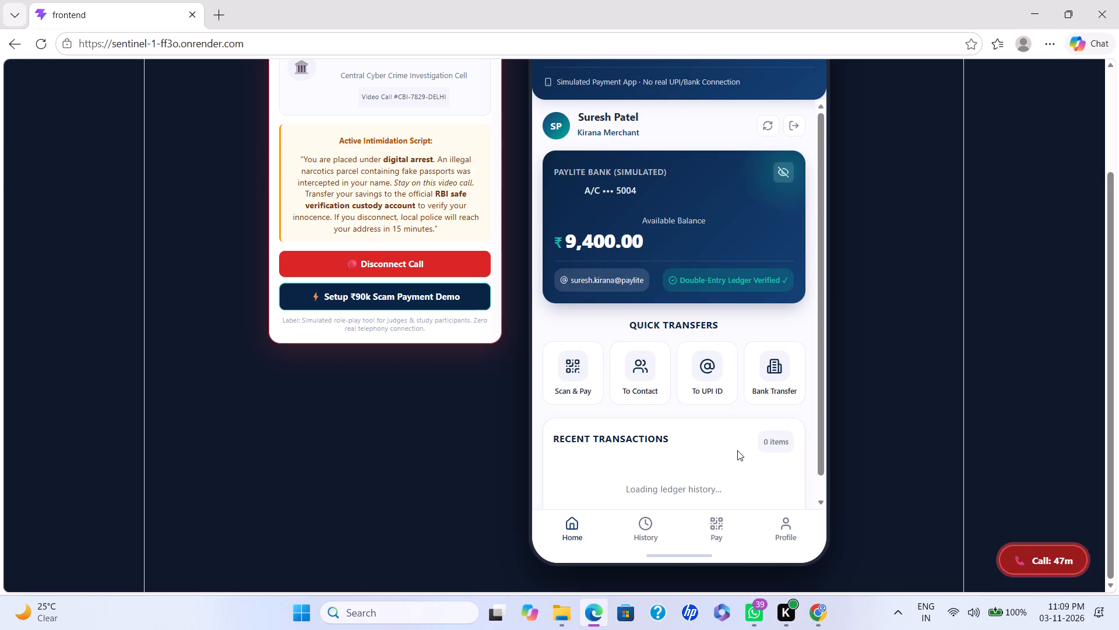
# Start a UPI transfer of ₹396 to the contact Shree Ganesh FMCG Wholesalers and proceed to review.
pyautogui.scroll(-1, 737, 450)
pyautogui.scroll(-1, 671, 330)
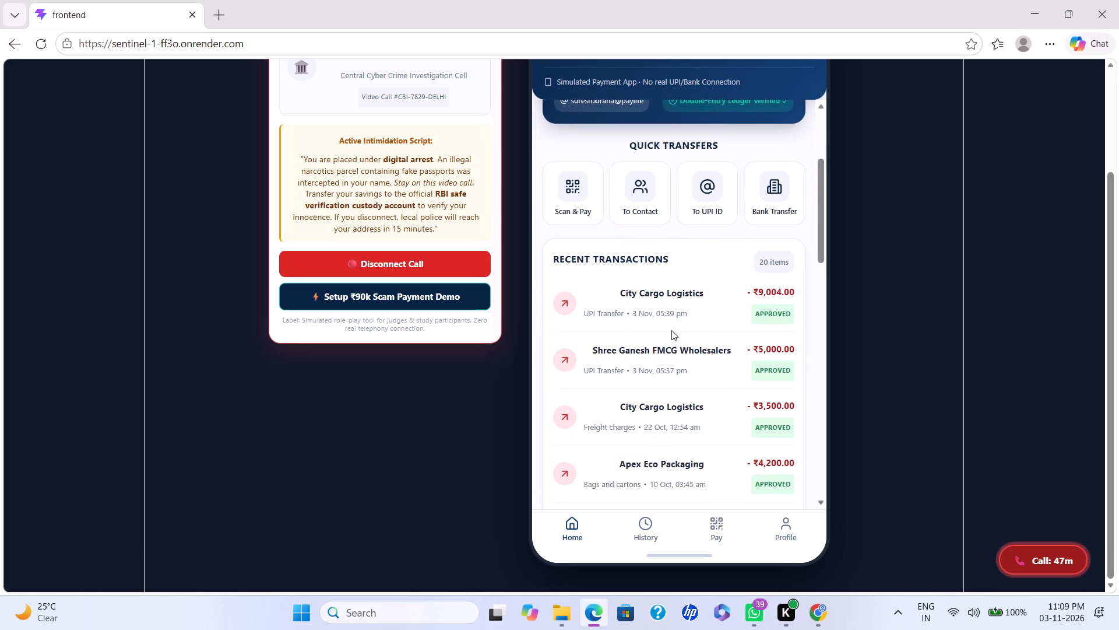
pyautogui.scroll(-1, 671, 330)
pyautogui.scroll(1, 671, 330)
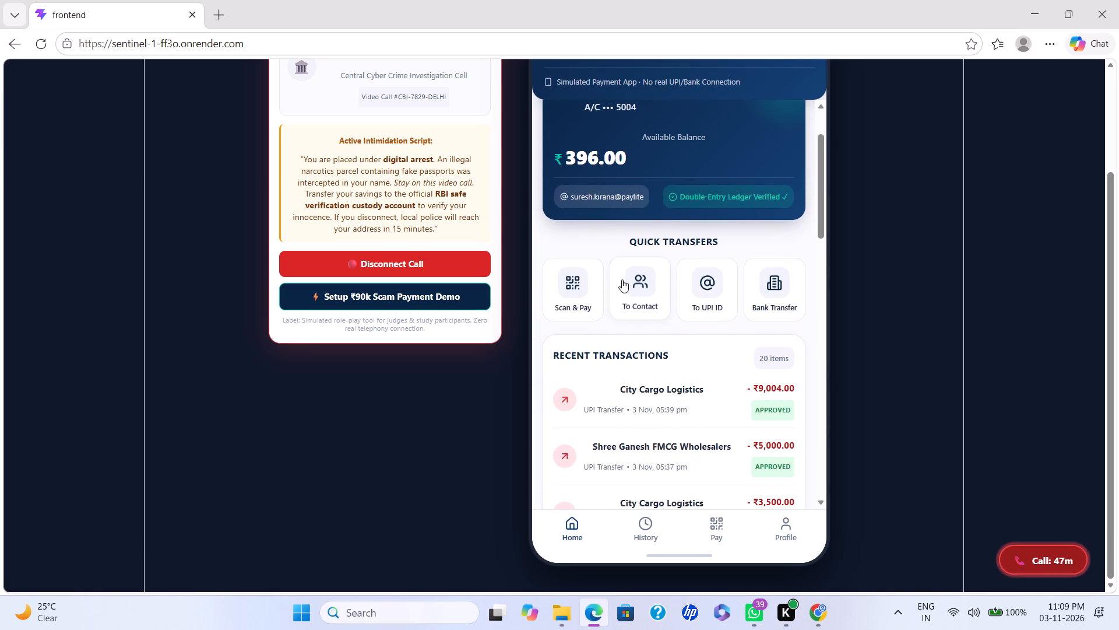
pyautogui.click(622, 279)
pyautogui.click(635, 397)
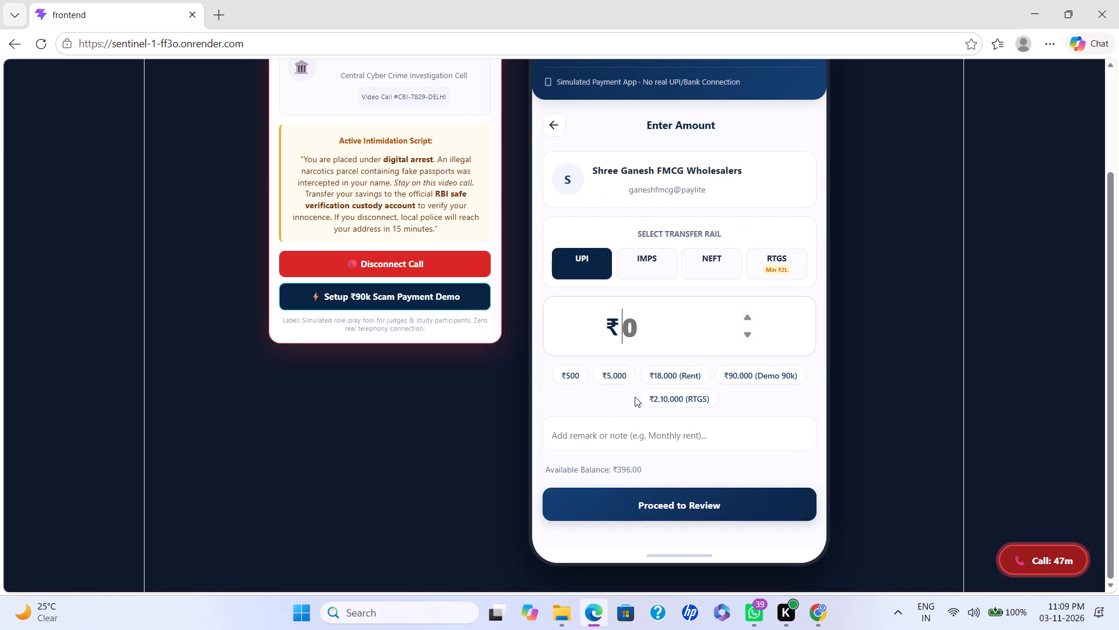
pyautogui.write('395')
pyautogui.press('BackSpace')
pyautogui.press('6')
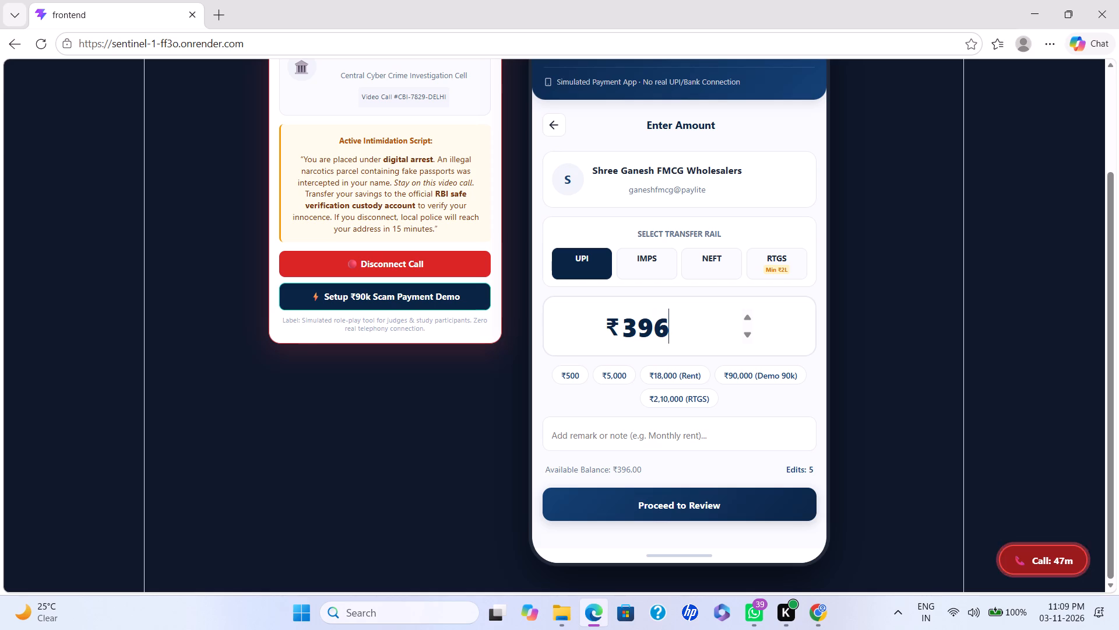
pyautogui.click(589, 507)
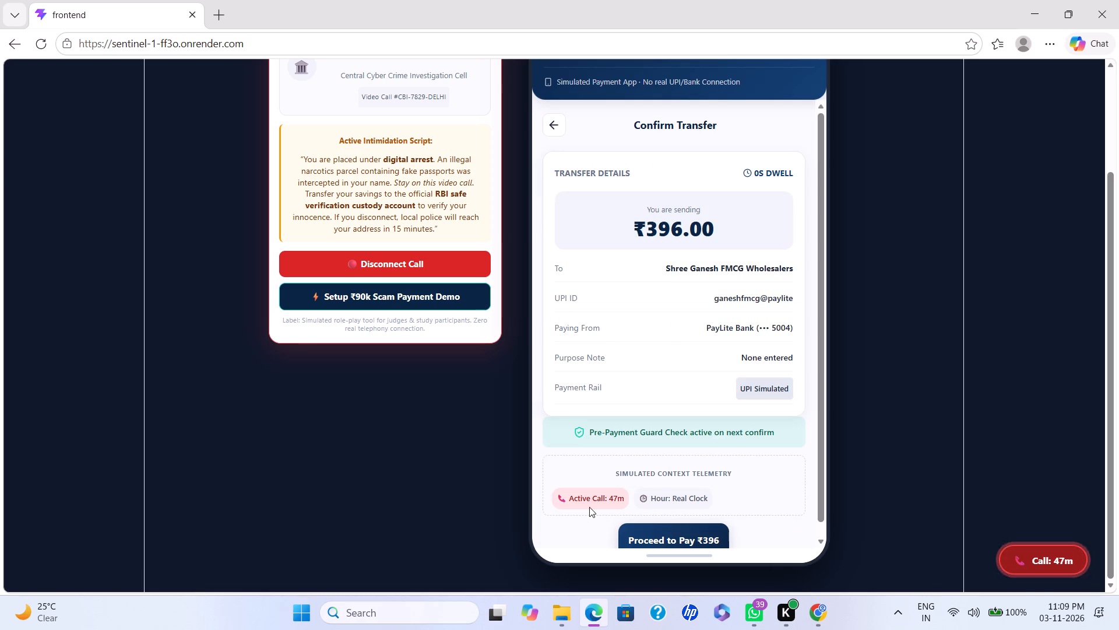
# Pay the ₹396 to Shree Ganesh FMCG Wholesalers, authorise it with the UPI PIN and close the receipt.
pyautogui.click(668, 535)
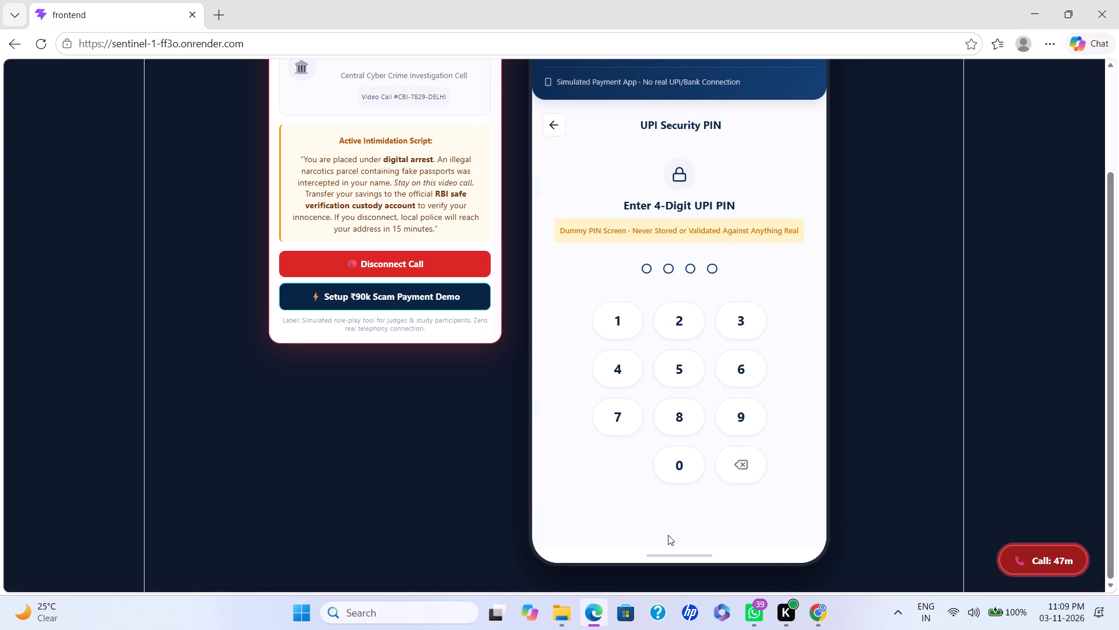
pyautogui.click(621, 333)
pyautogui.click(620, 358)
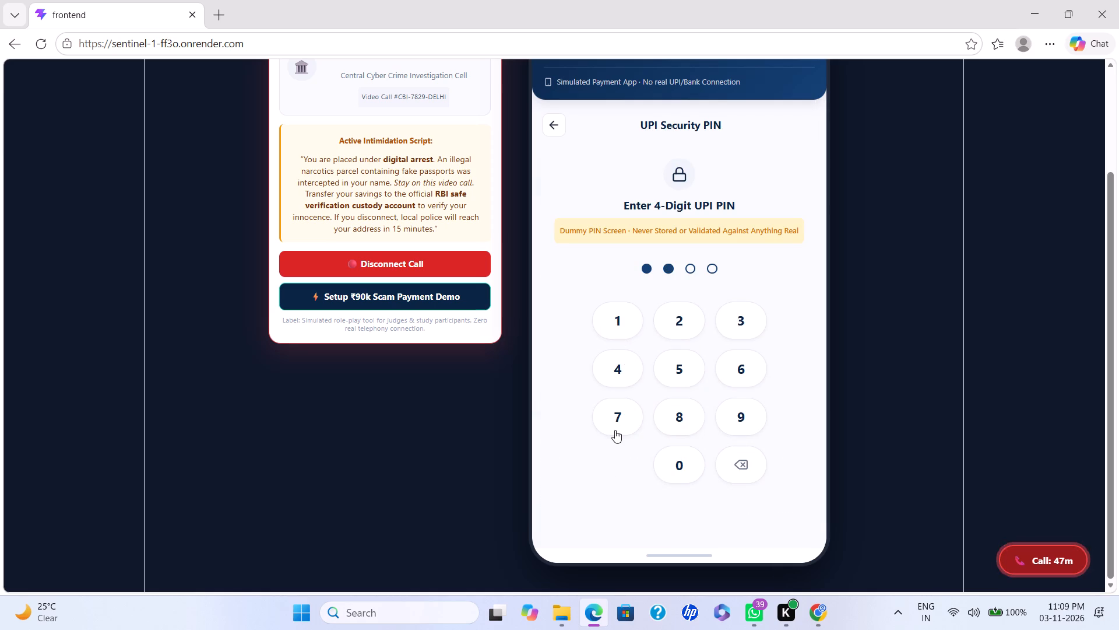
pyautogui.click(615, 430)
pyautogui.click(666, 430)
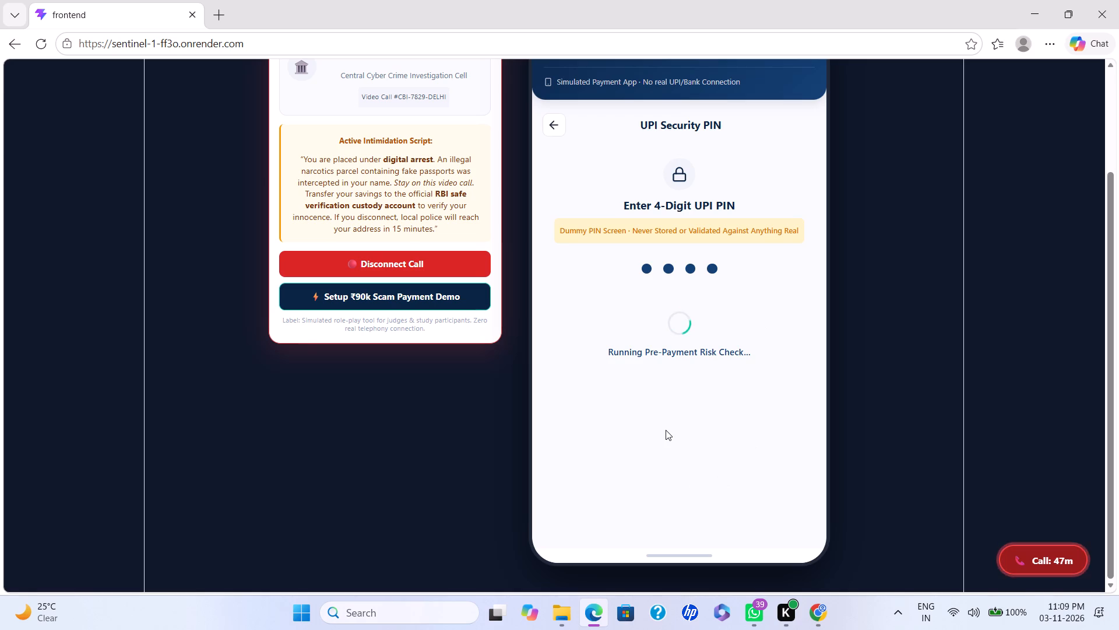
pyautogui.click(667, 452)
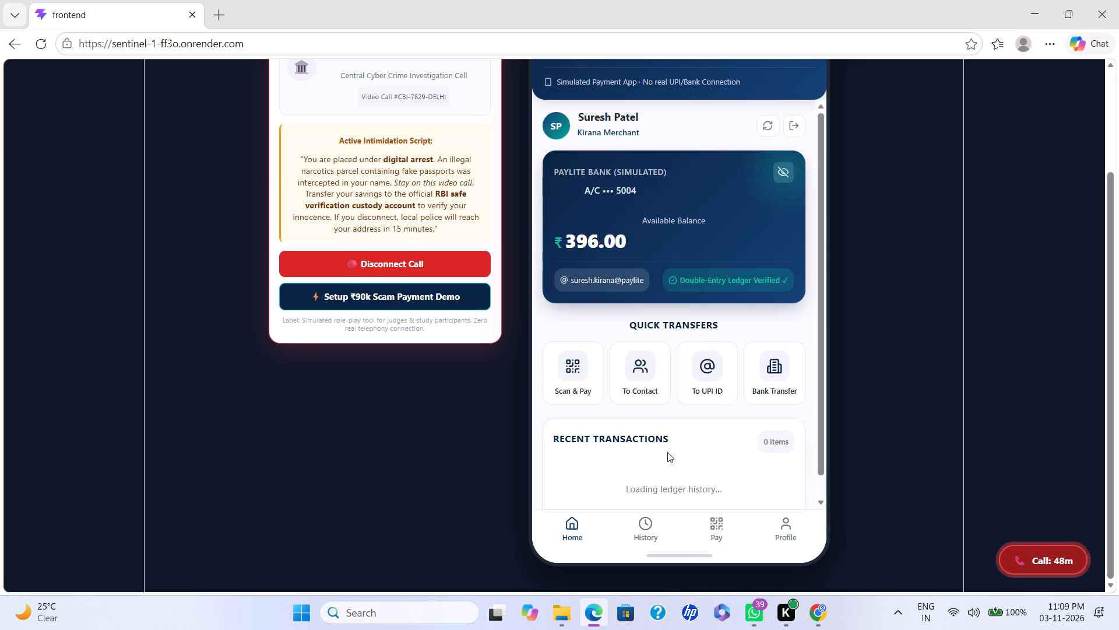
# Register a new bank beneficiary named 5555, filling in the account number and keeping the prefilled IFSC code and HDFC Bank.
pyautogui.scroll(-1, 667, 452)
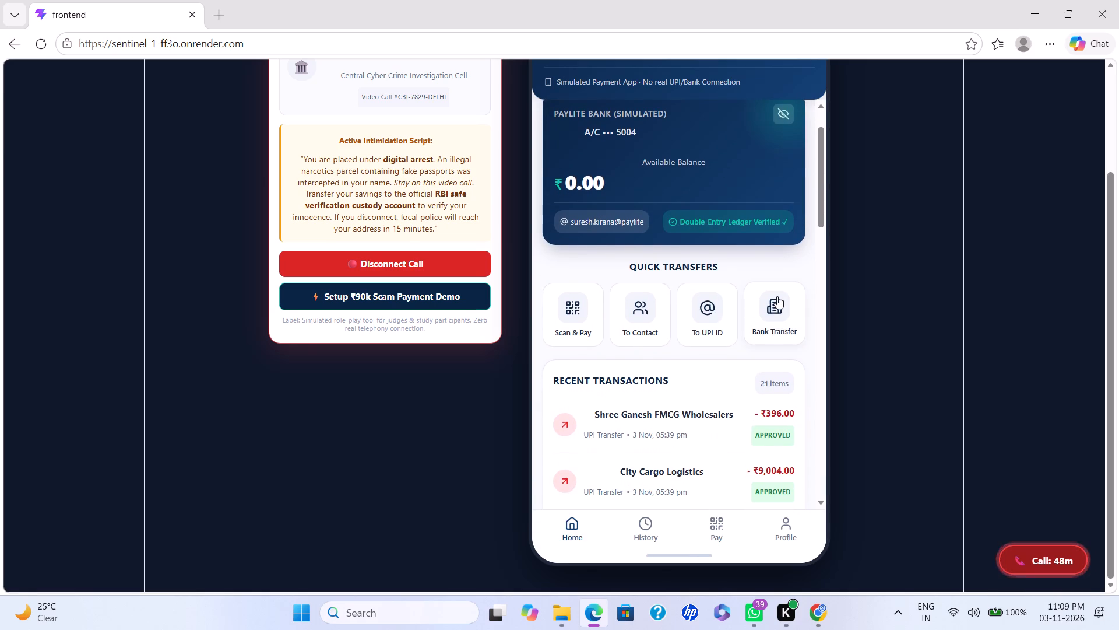
pyautogui.click(777, 296)
pyautogui.click(673, 225)
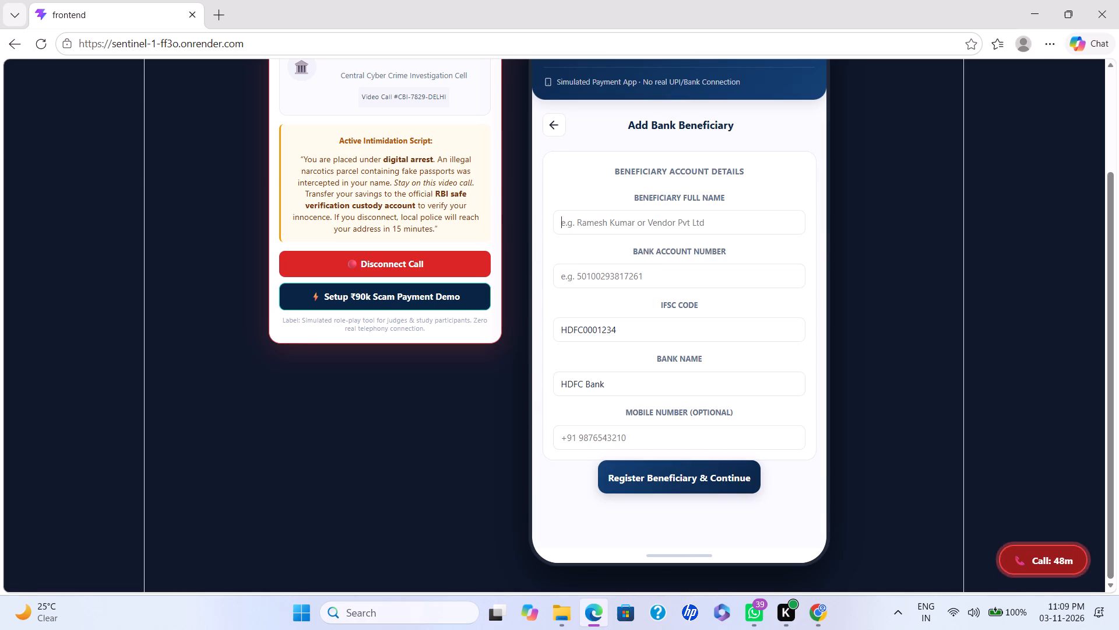
pyautogui.write('5555')
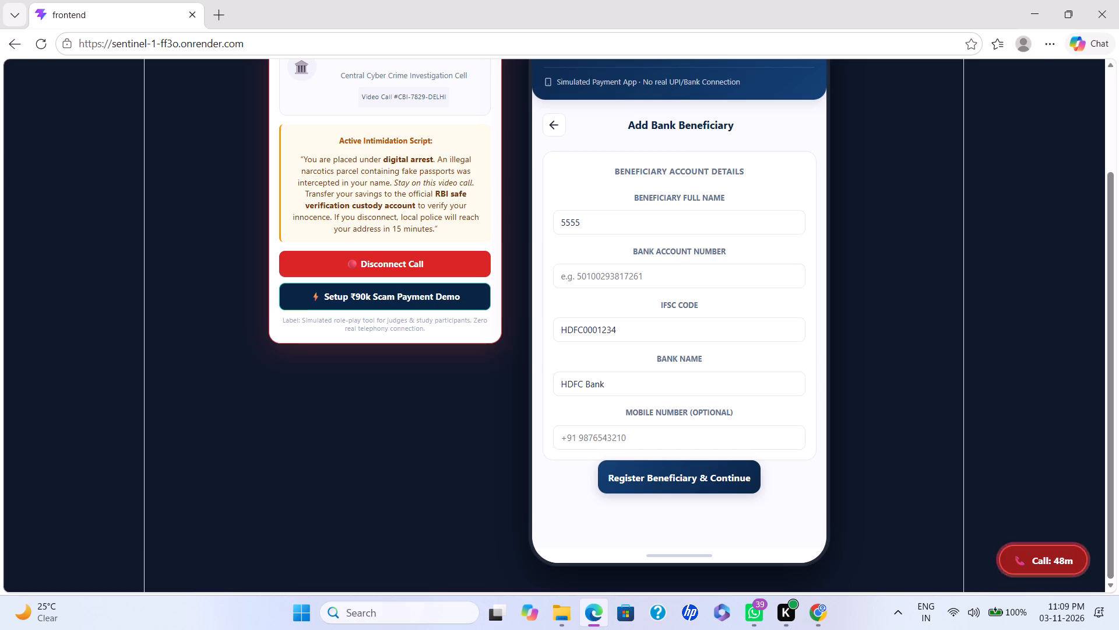
pyautogui.click(682, 267)
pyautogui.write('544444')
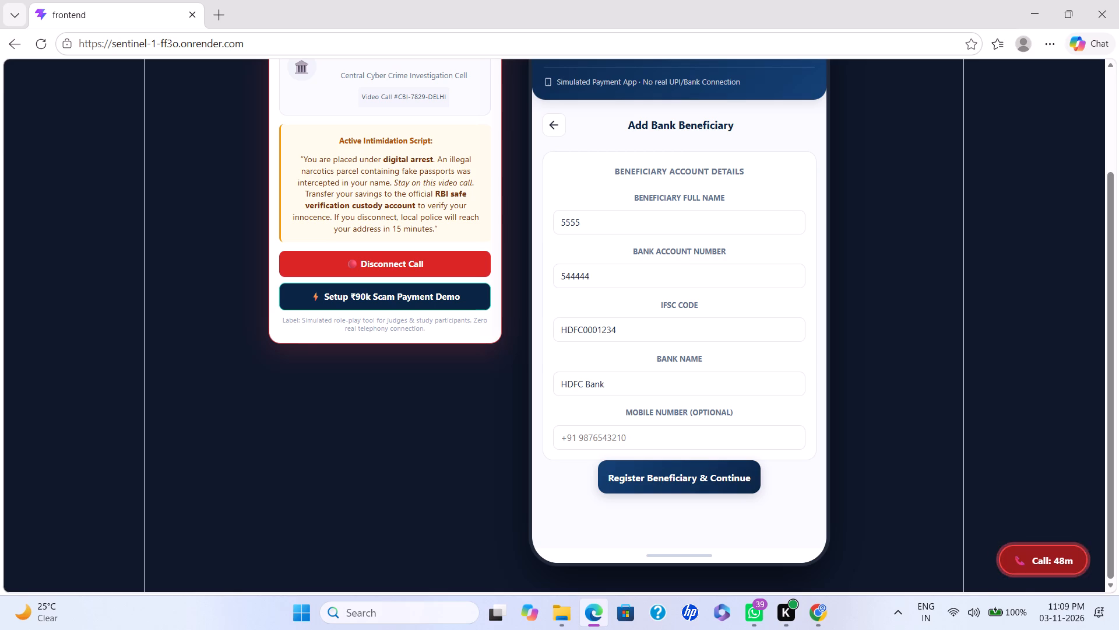
pyautogui.click(685, 328)
pyautogui.press('5')
pyautogui.press('BackSpace')
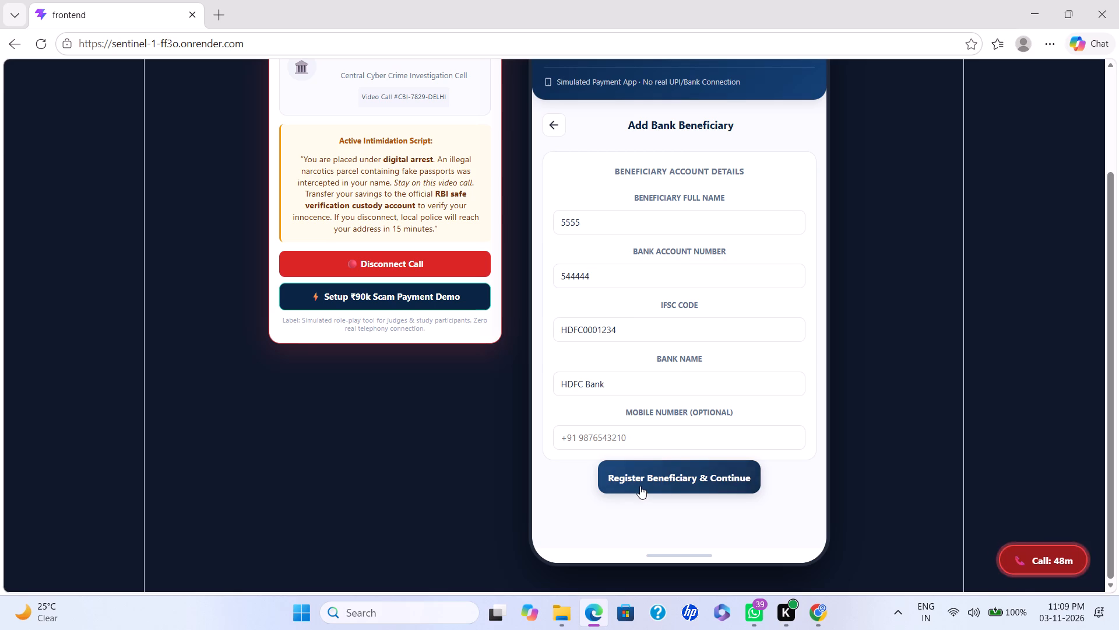
pyautogui.click(640, 486)
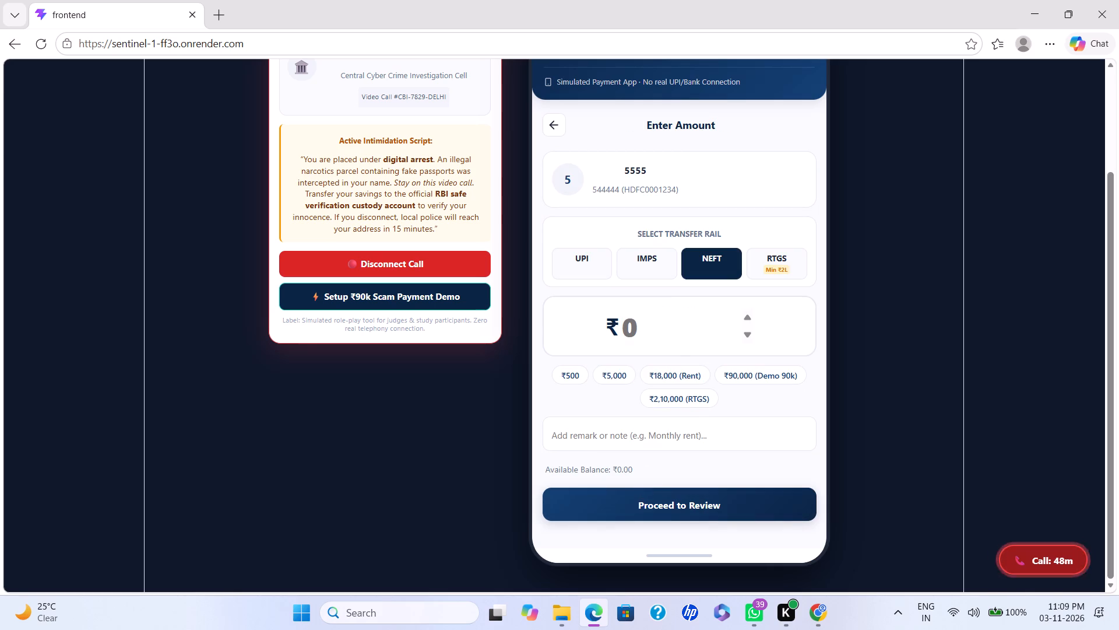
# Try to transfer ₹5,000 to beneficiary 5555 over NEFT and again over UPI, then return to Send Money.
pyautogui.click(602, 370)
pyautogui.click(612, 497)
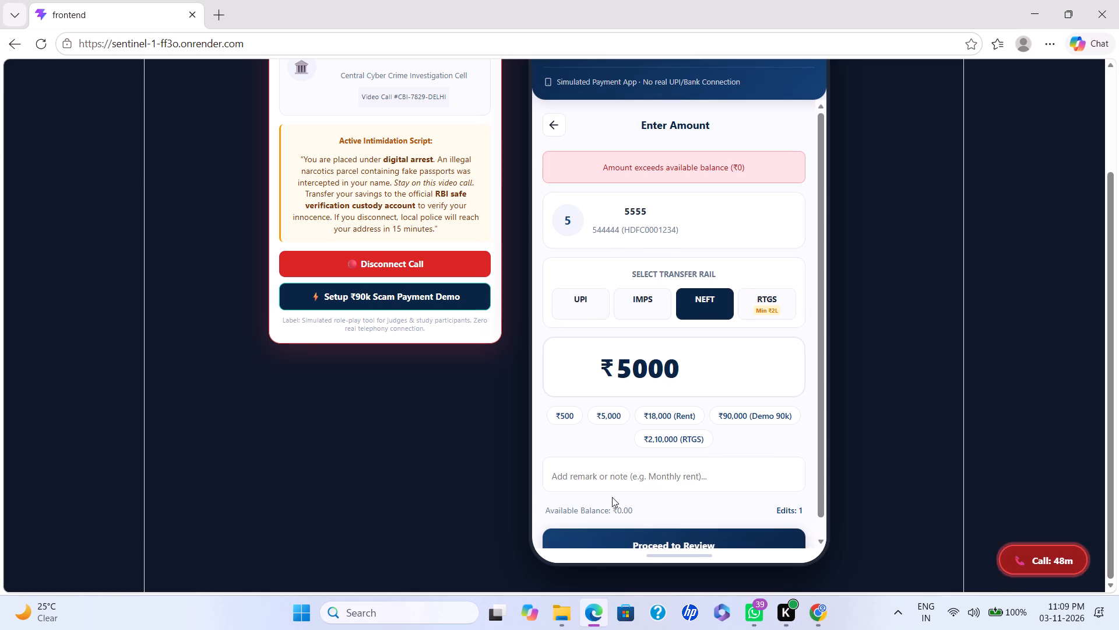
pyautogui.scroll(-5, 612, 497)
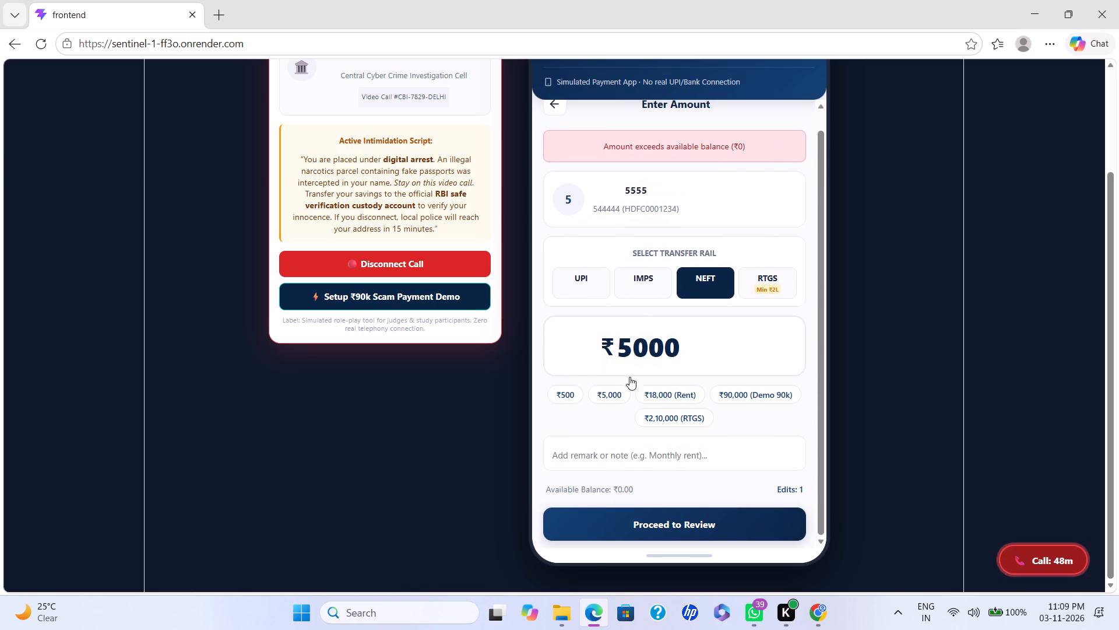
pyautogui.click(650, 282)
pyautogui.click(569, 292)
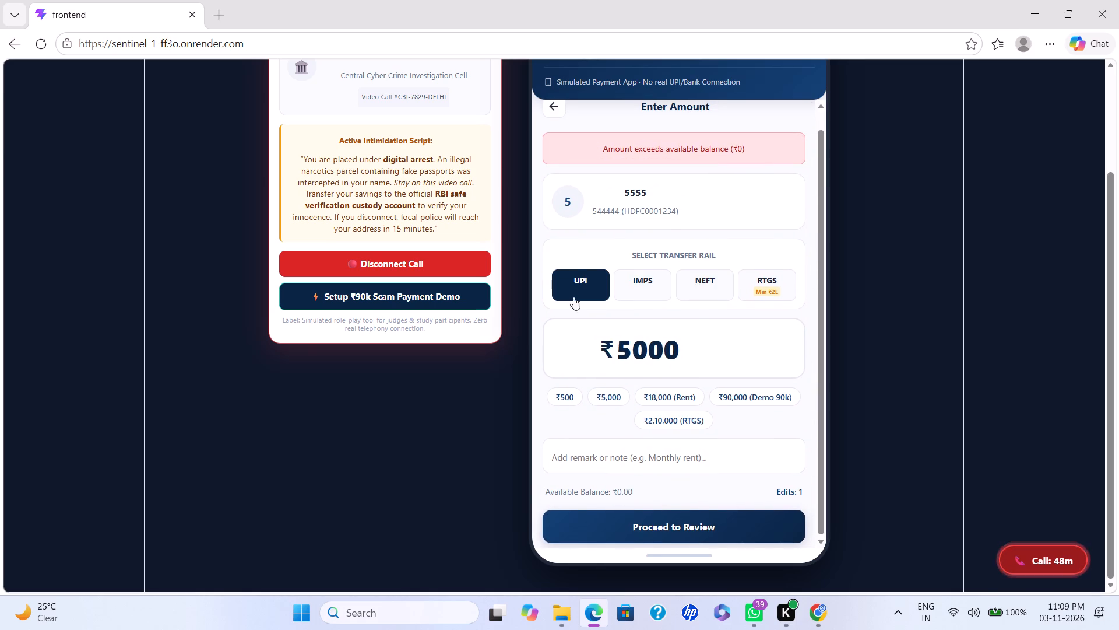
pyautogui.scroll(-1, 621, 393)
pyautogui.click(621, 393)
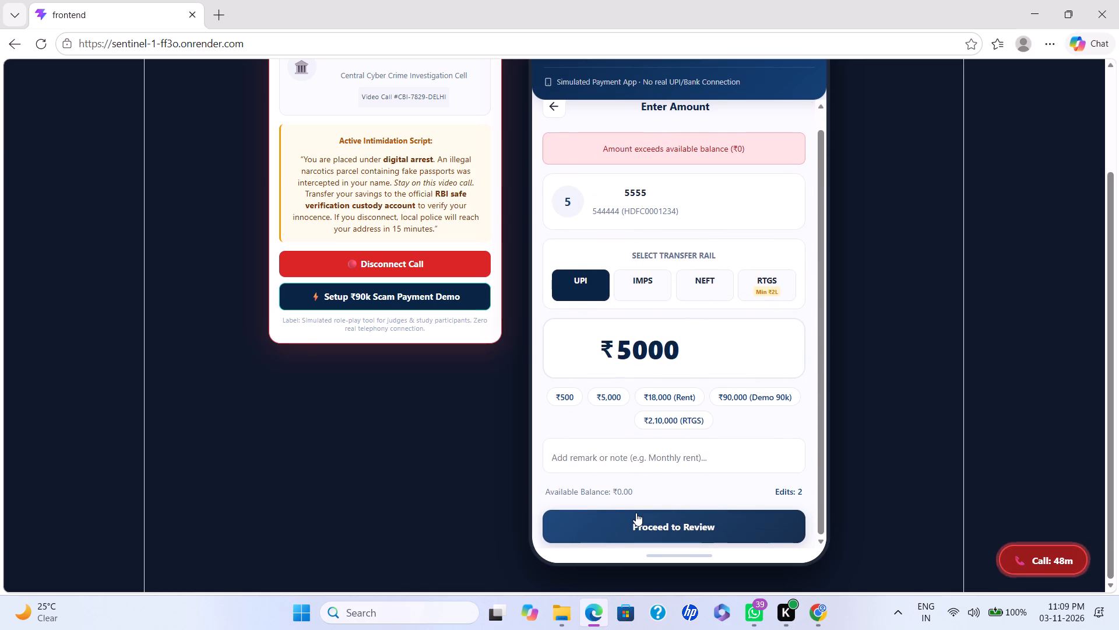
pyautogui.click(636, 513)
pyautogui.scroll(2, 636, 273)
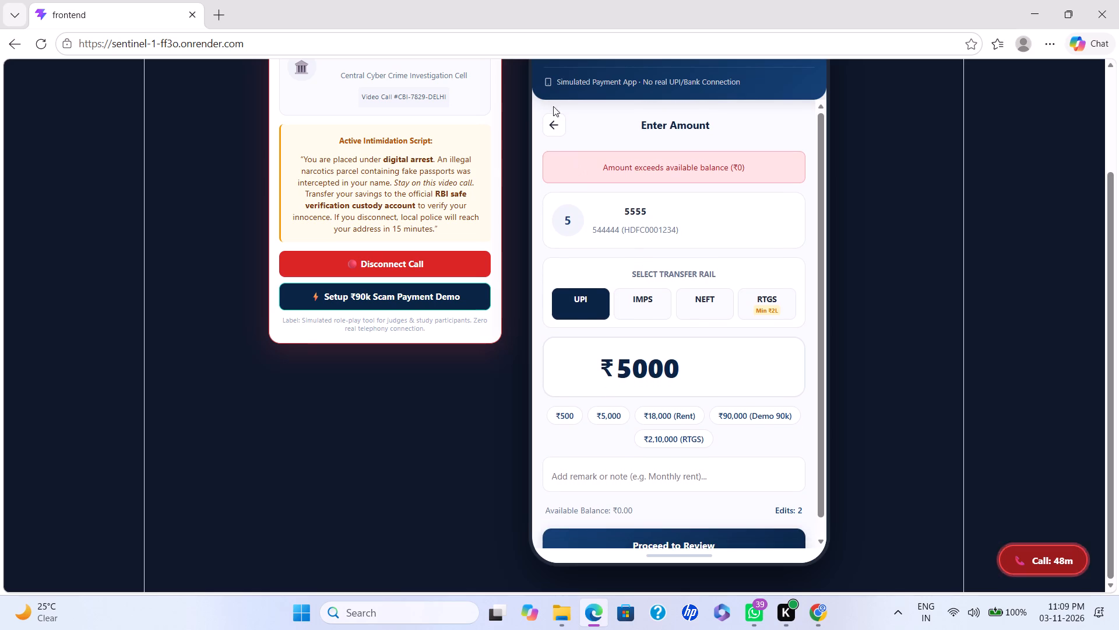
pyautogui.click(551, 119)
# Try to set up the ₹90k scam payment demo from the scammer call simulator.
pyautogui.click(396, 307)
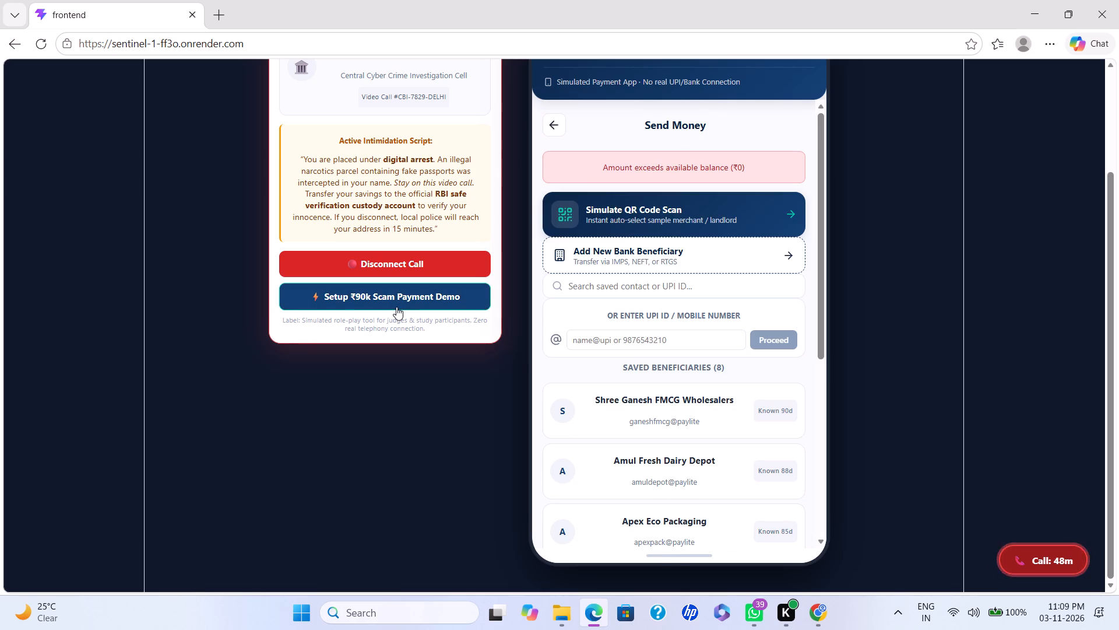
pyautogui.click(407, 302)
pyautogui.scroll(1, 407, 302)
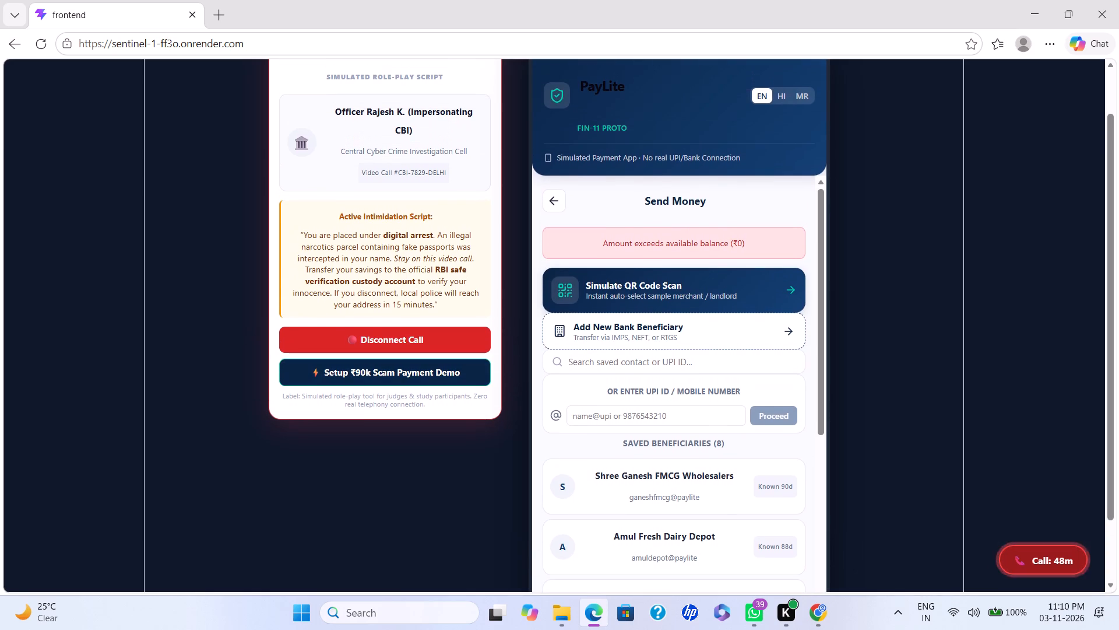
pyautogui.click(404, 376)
# In the demo simulation controls, switch the operational role to Contact, to Risk Lead, and back to Contact.
pyautogui.click(1056, 556)
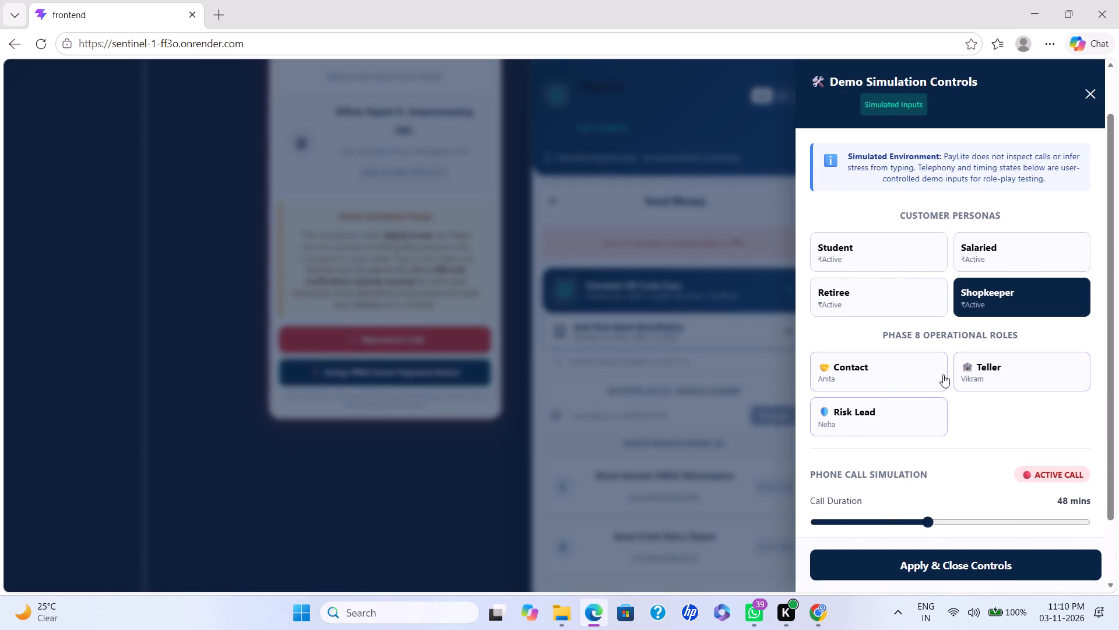
pyautogui.scroll(-1, 943, 374)
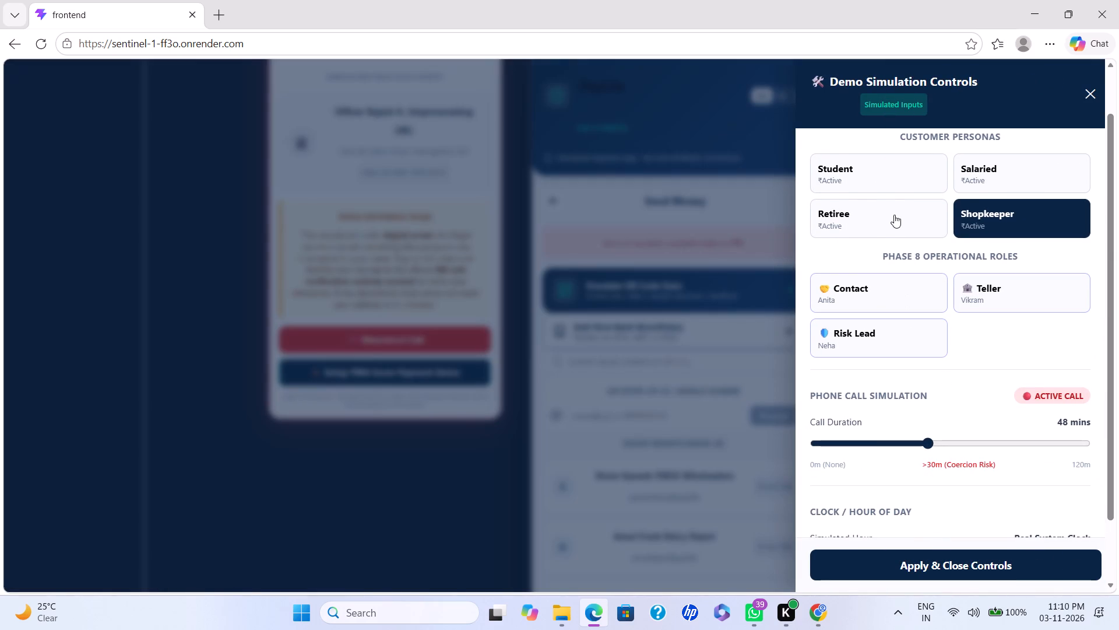
pyautogui.click(893, 296)
pyautogui.click(896, 331)
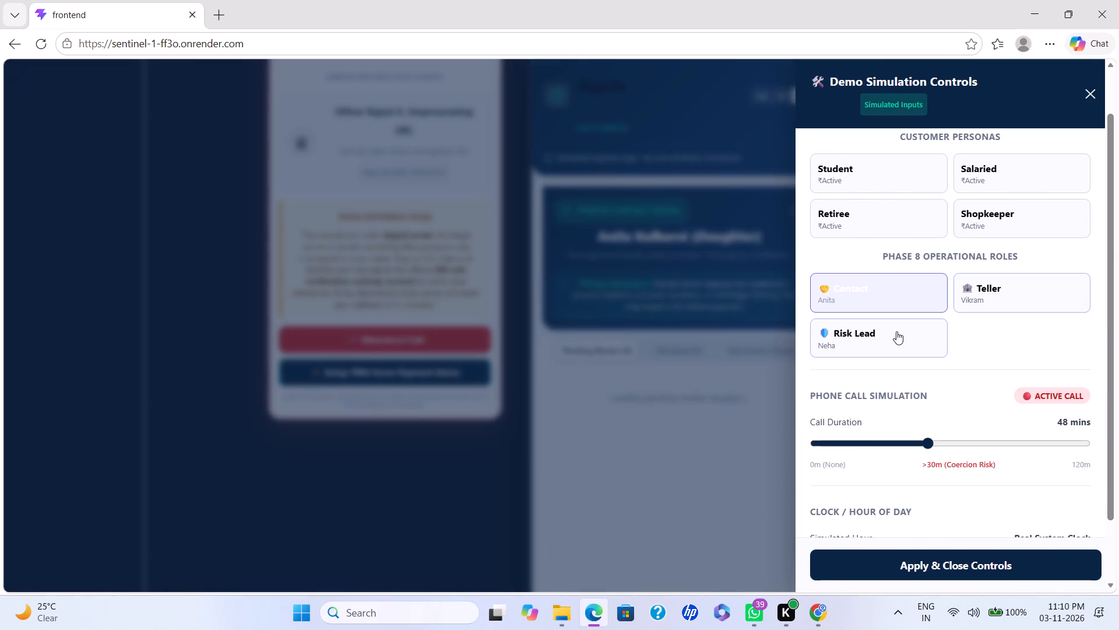
pyautogui.click(913, 274)
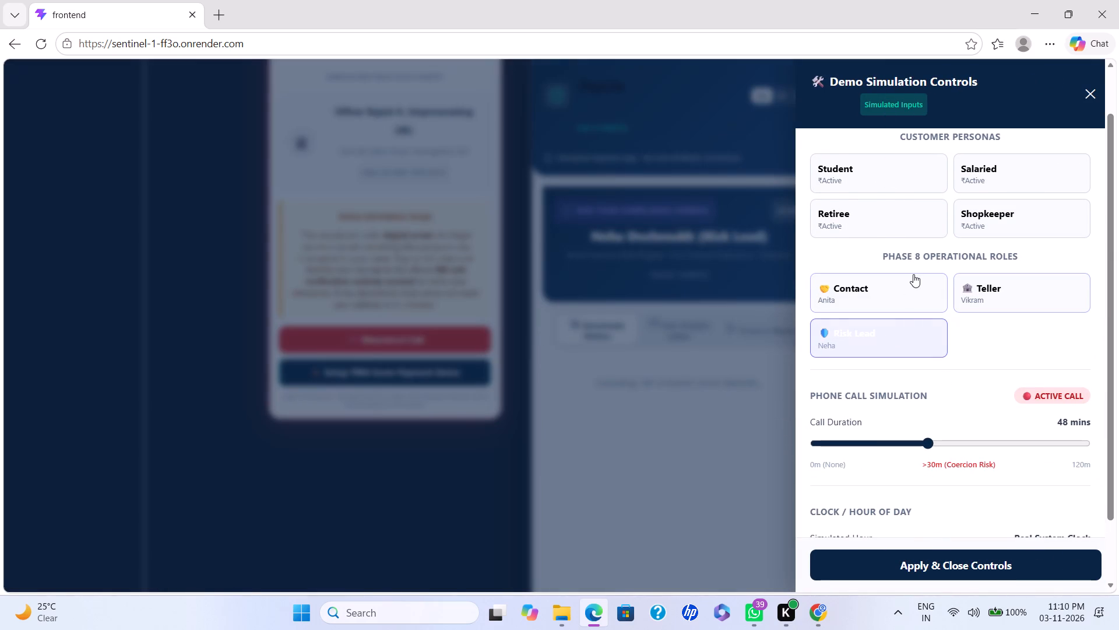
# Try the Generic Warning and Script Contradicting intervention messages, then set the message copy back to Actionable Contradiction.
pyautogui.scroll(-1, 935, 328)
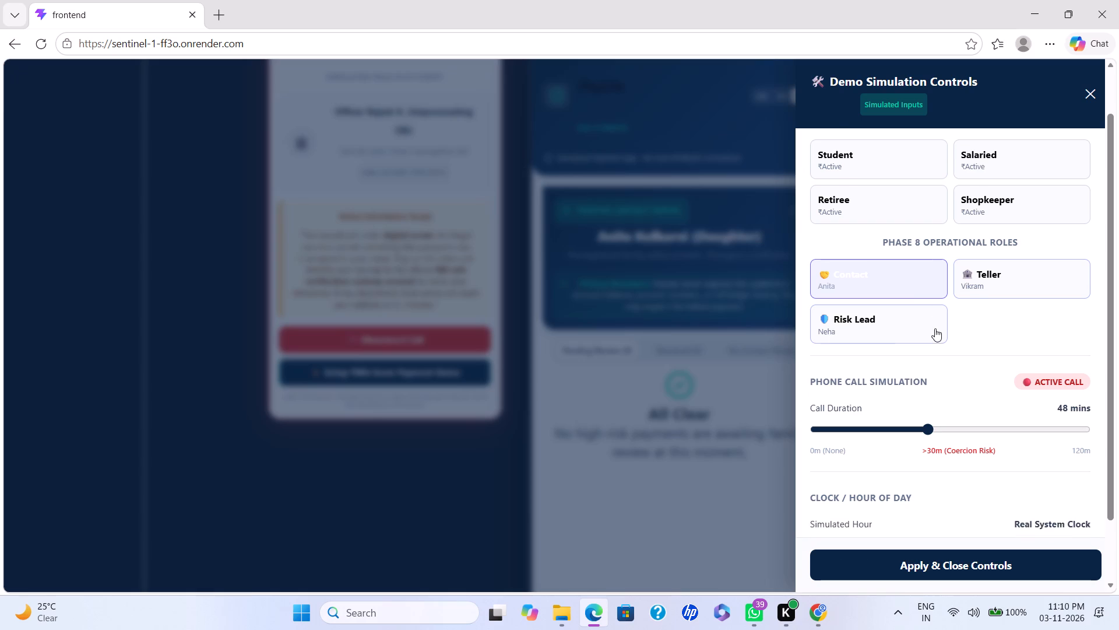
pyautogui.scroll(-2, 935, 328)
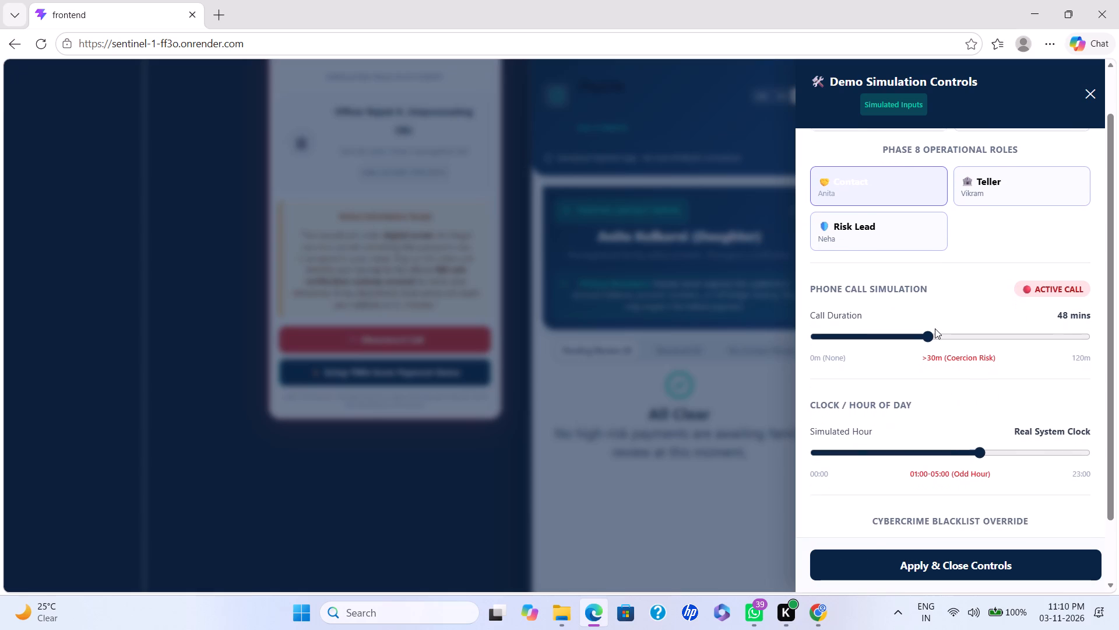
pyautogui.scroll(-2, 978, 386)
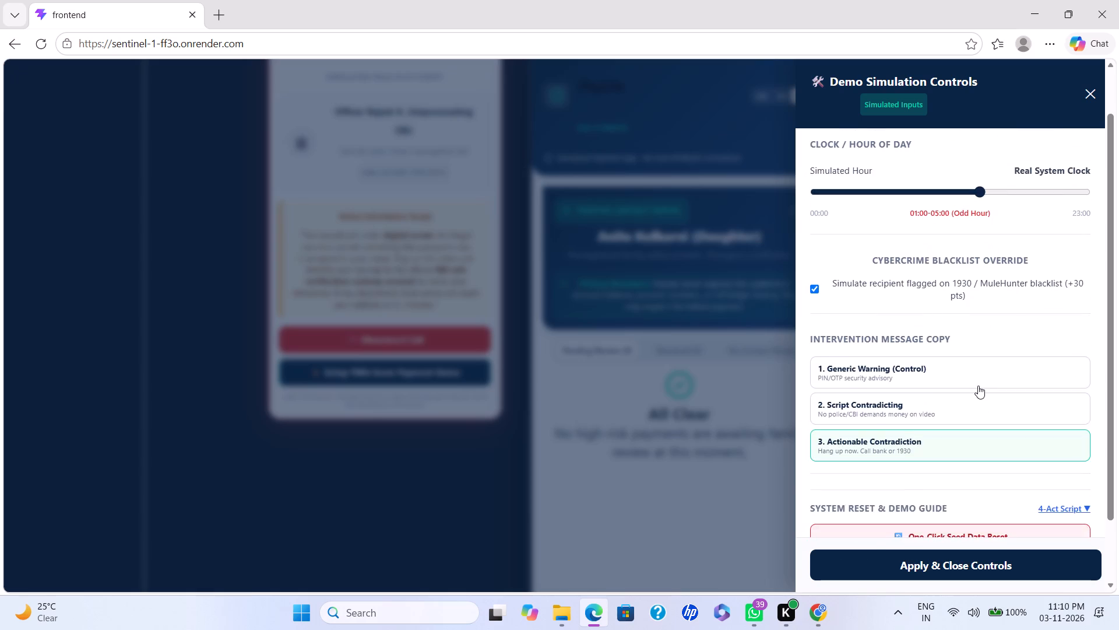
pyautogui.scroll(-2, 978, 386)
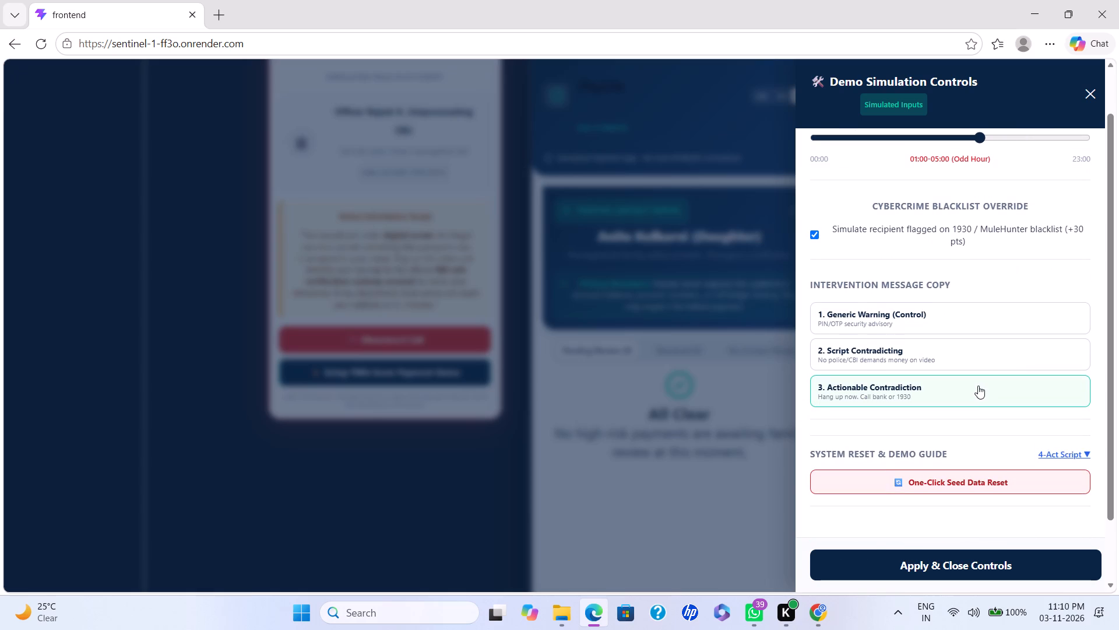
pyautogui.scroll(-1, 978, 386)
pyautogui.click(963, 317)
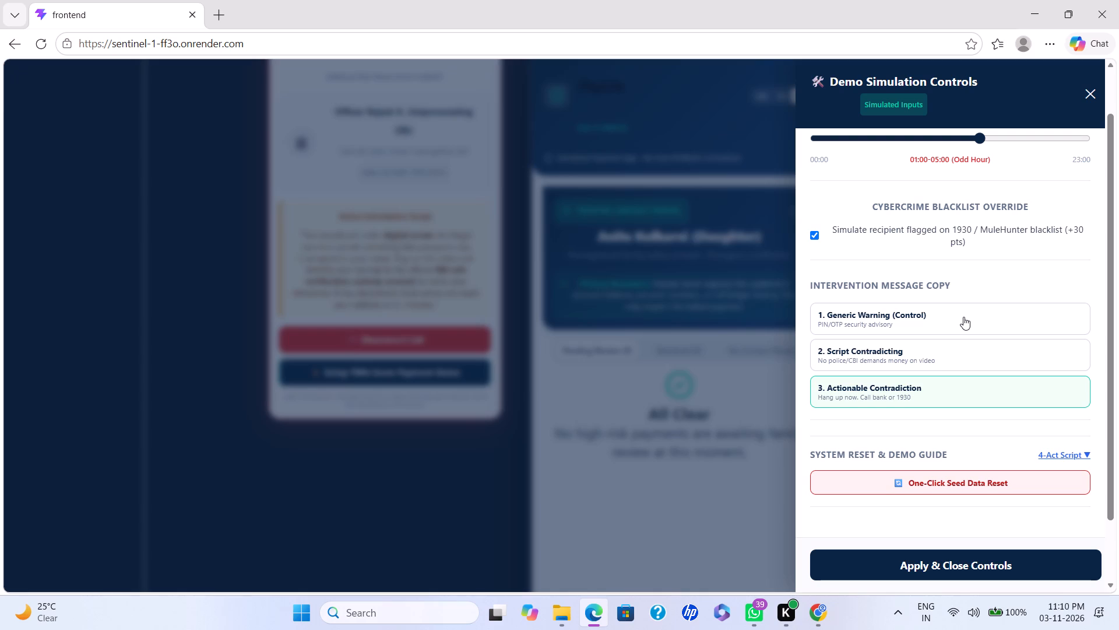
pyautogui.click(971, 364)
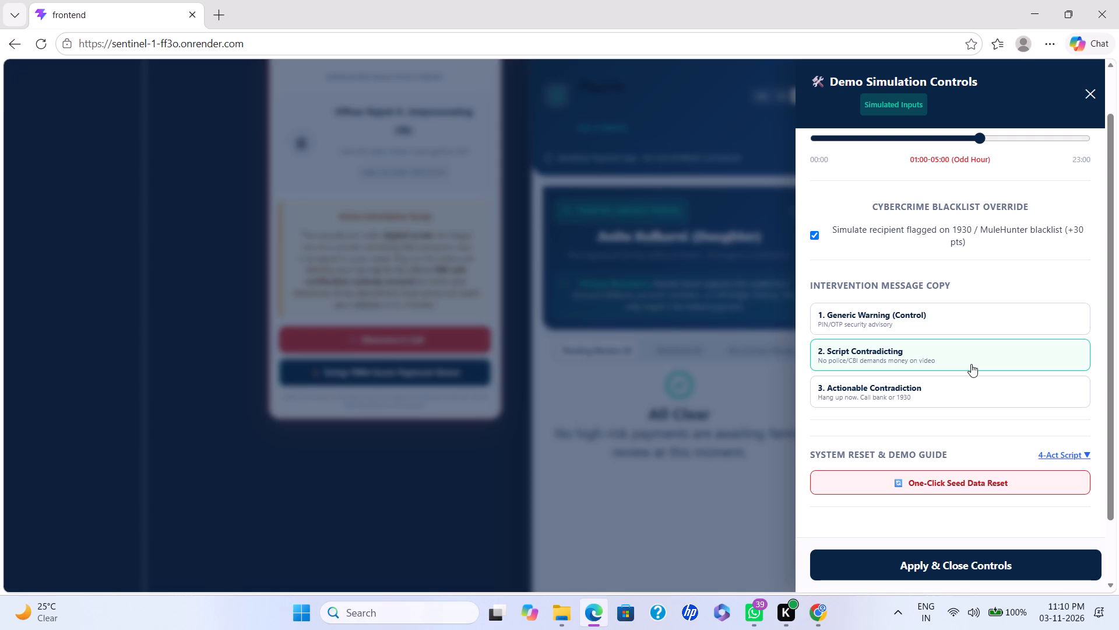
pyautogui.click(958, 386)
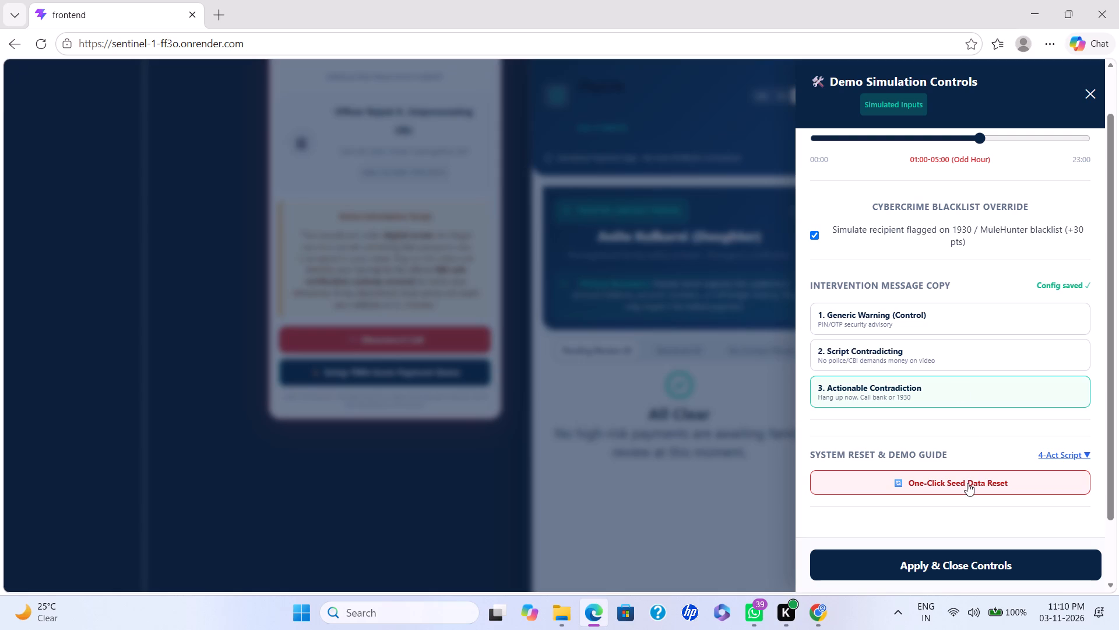
# Expand the 4-Act demo script and look over its acts and outcomes.
pyautogui.click(1089, 456)
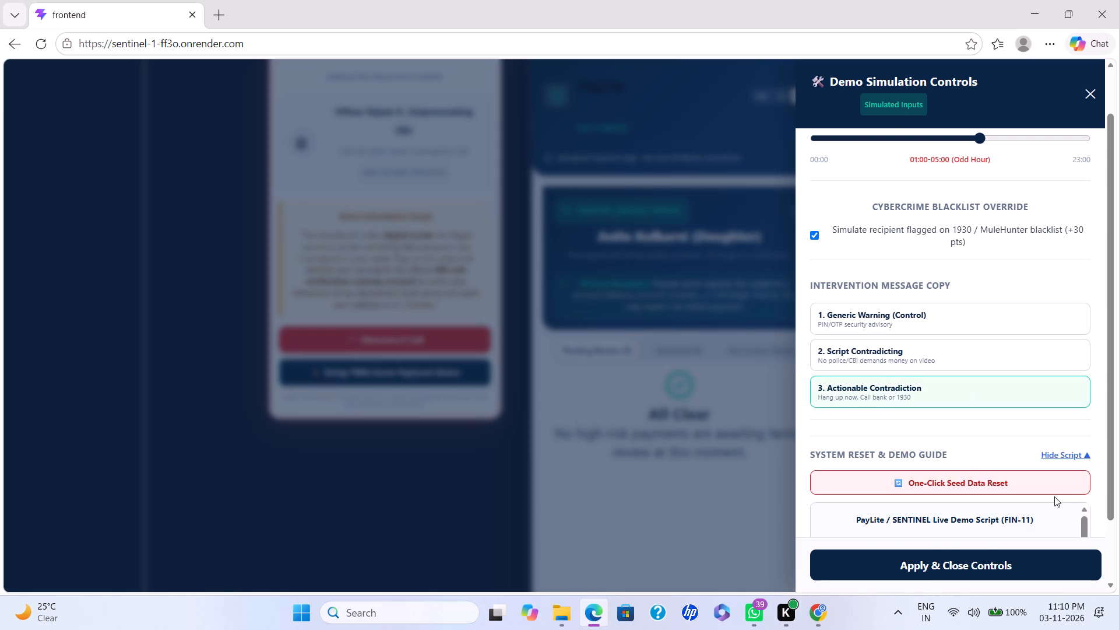
pyautogui.scroll(-4, 1054, 496)
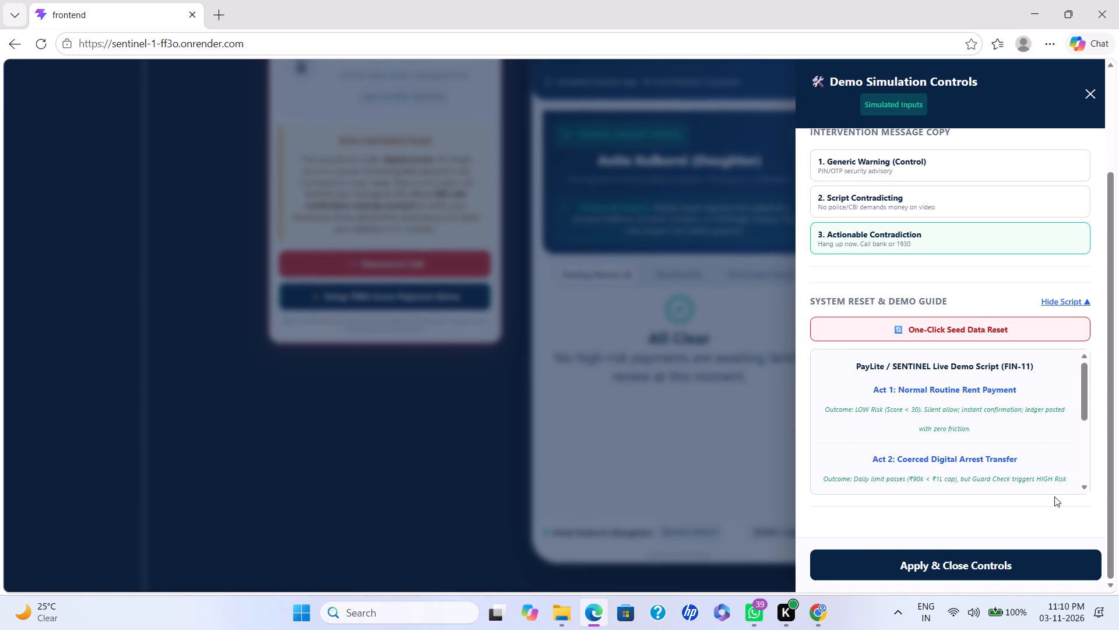
pyautogui.click(1000, 384)
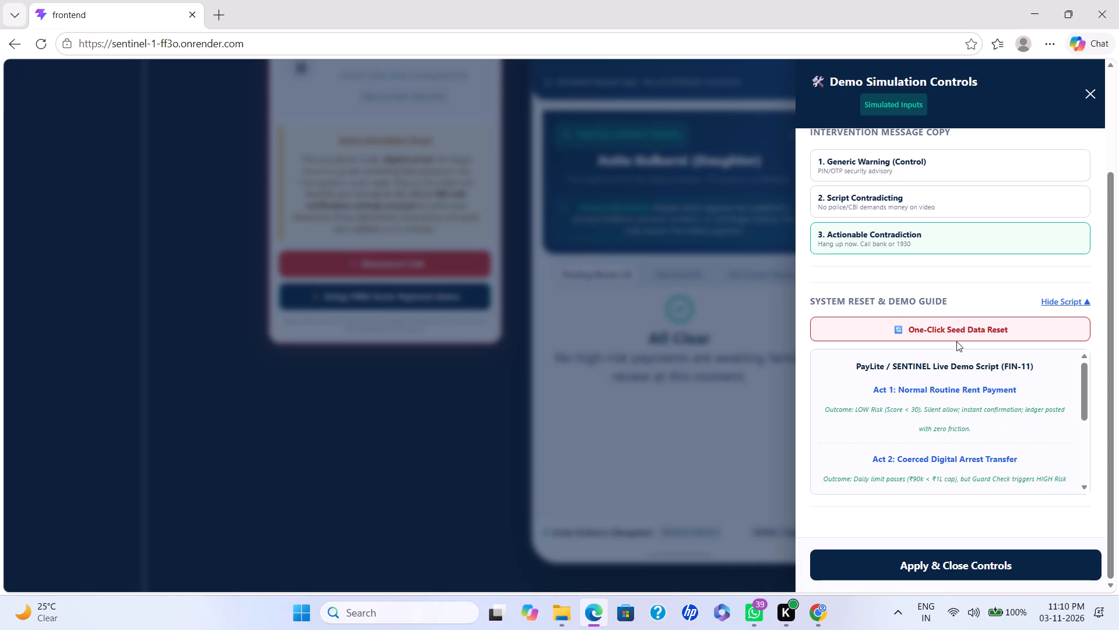
# Reset all databases, transactions and personas to the clean seed data and confirm the reset.
pyautogui.click(968, 335)
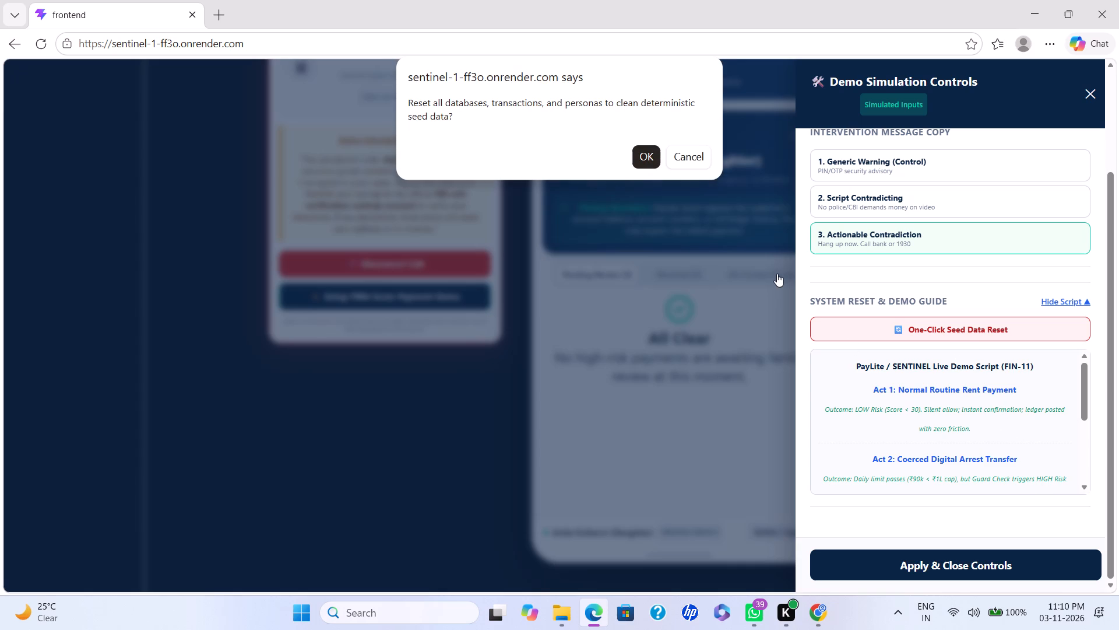
pyautogui.click(649, 149)
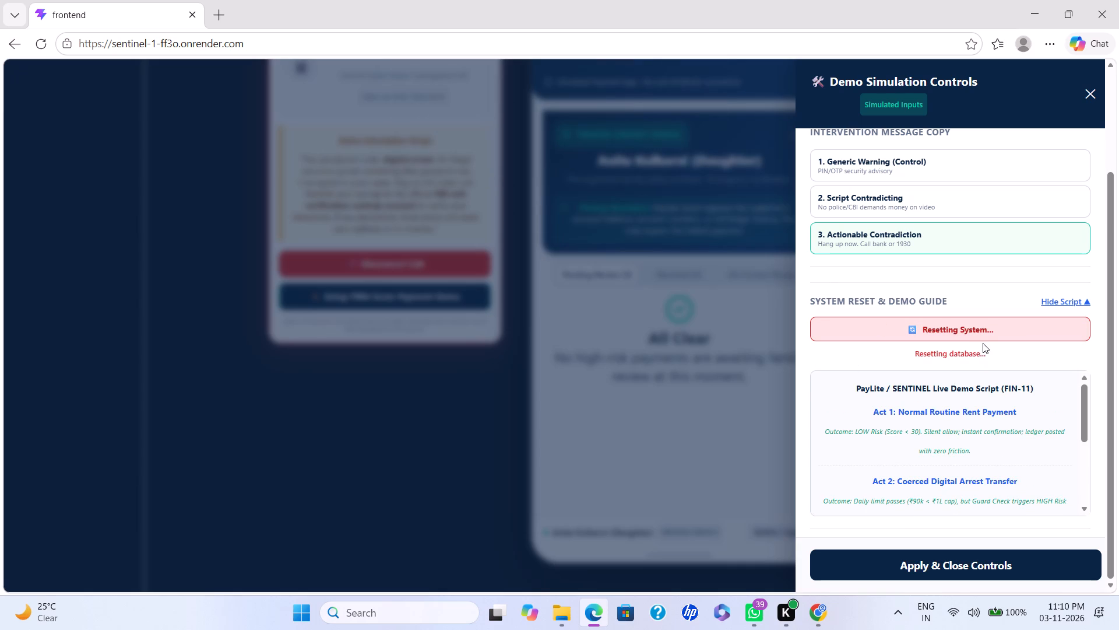
pyautogui.scroll(2, 981, 455)
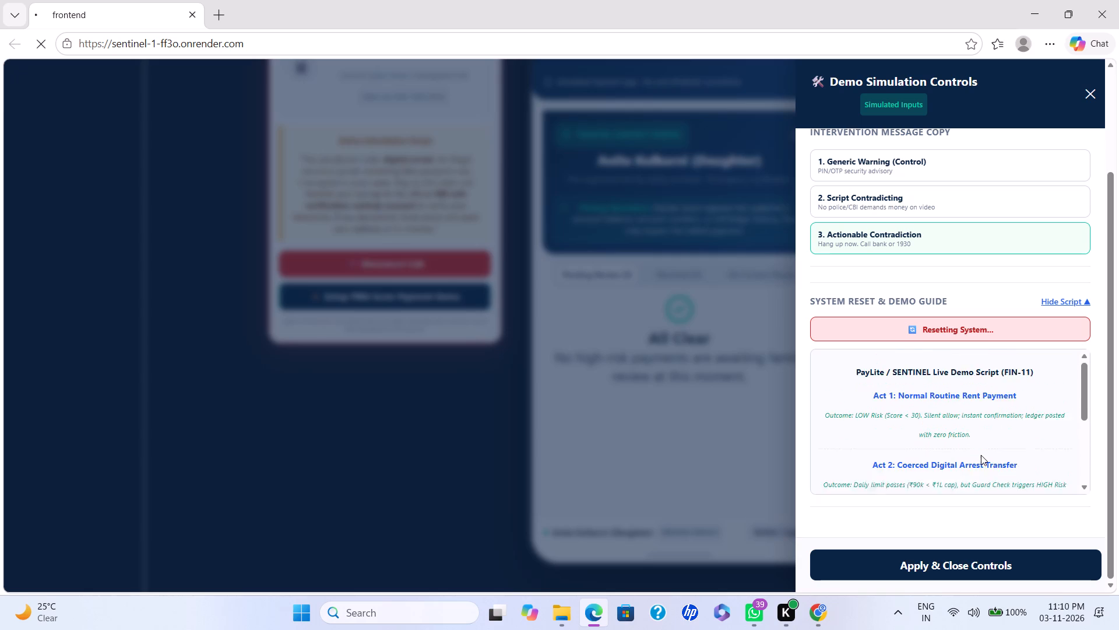
pyautogui.scroll(1, 981, 455)
pyautogui.scroll(3, 992, 384)
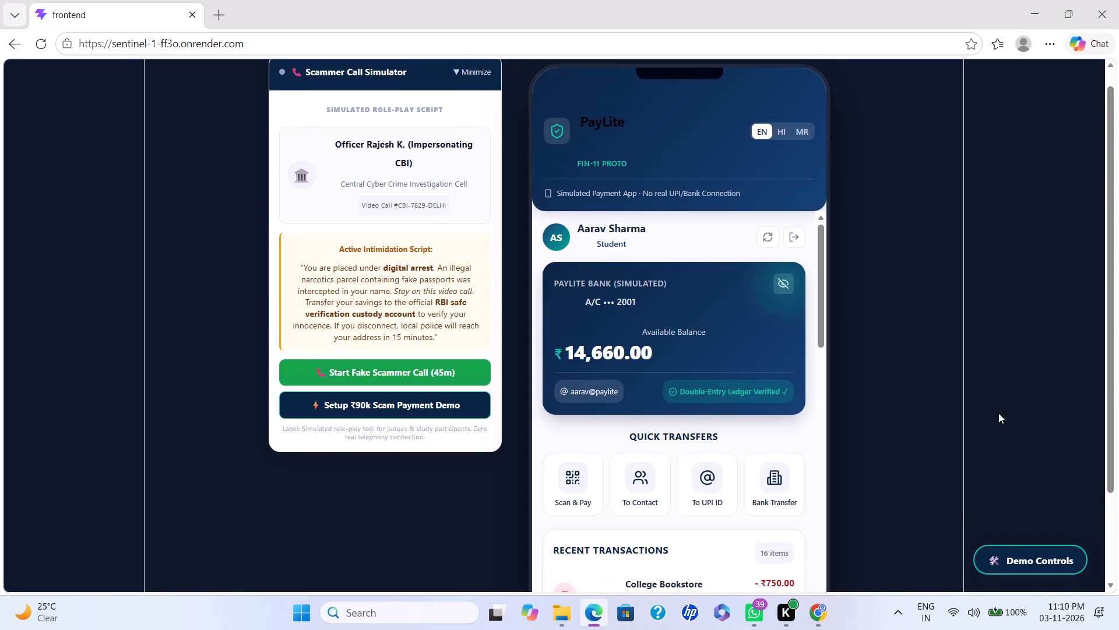
# In the demo simulation controls, try the Contact operational role and switch to the Salaried customer persona.
pyautogui.scroll(-2, 931, 501)
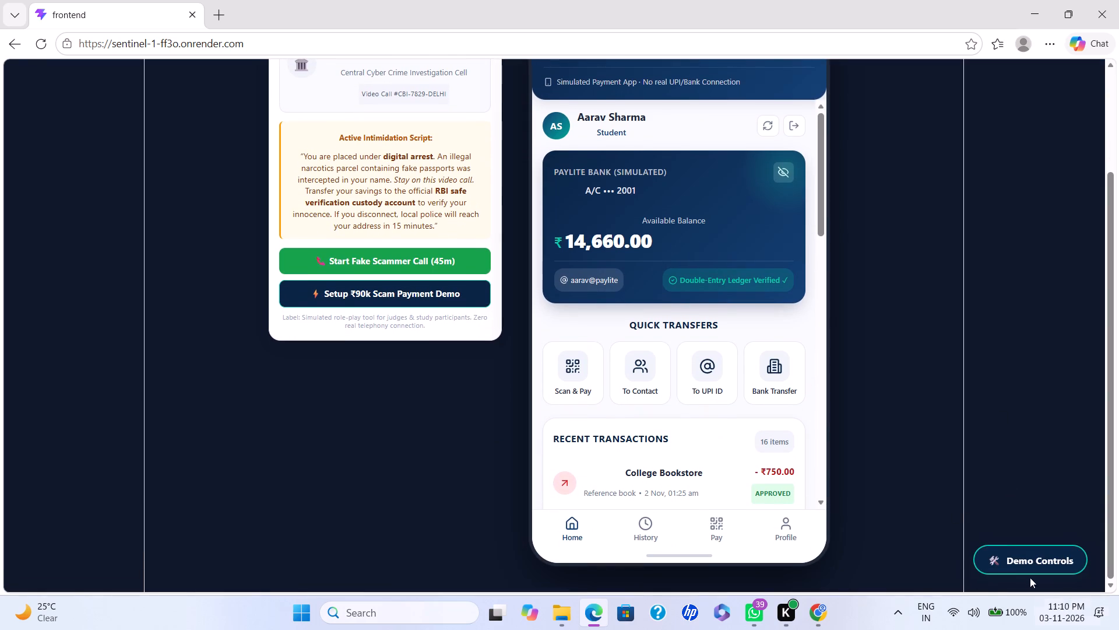
pyautogui.click(1023, 561)
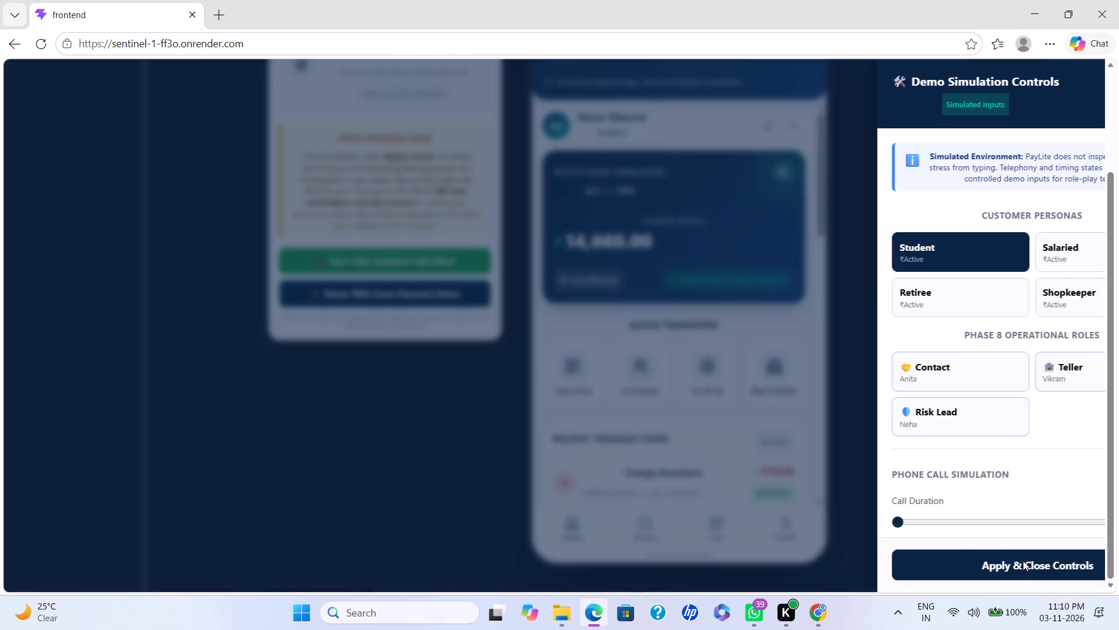
pyautogui.click(935, 366)
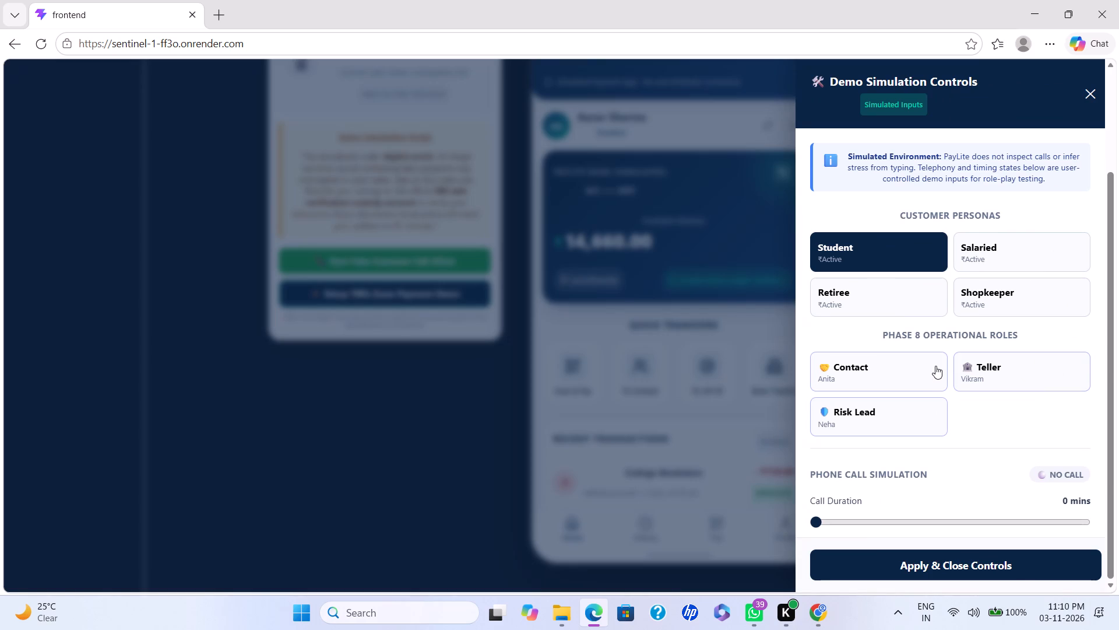
pyautogui.scroll(-2, 935, 366)
pyautogui.scroll(2, 935, 366)
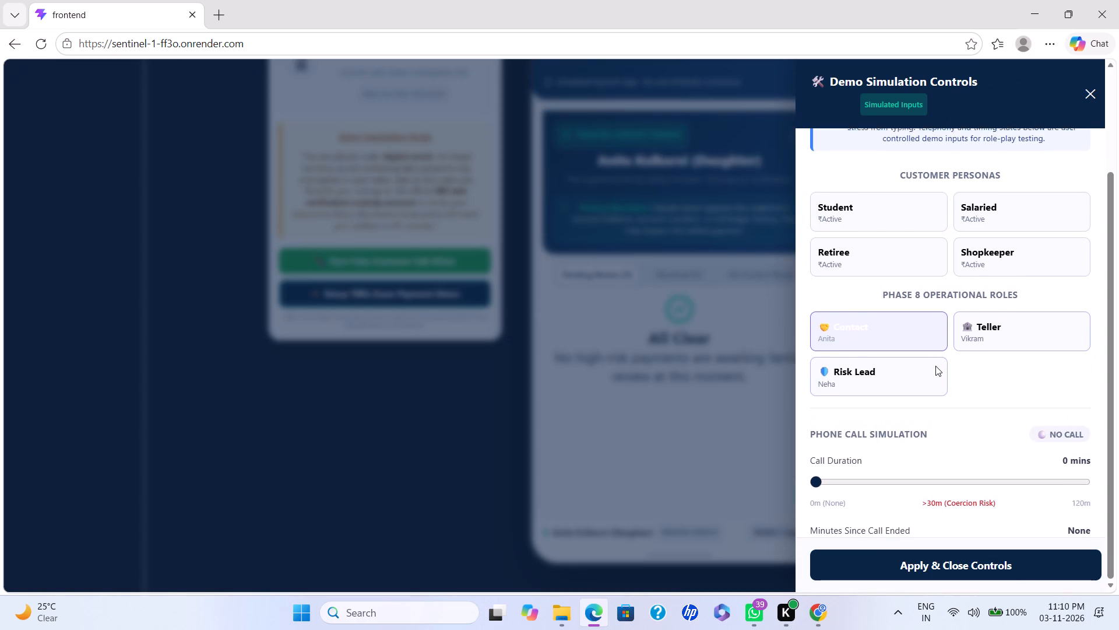
pyautogui.scroll(2, 935, 366)
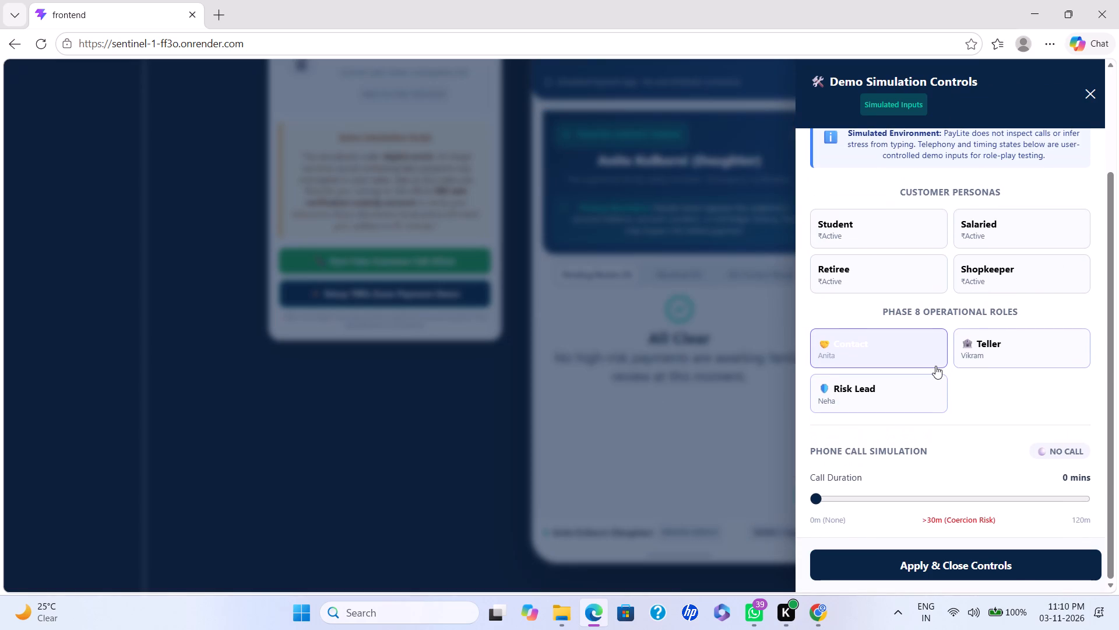
pyautogui.click(1018, 228)
# Set the simulated call duration to 60 mins and the minutes since the call ended to 35.
pyautogui.scroll(-1, 941, 363)
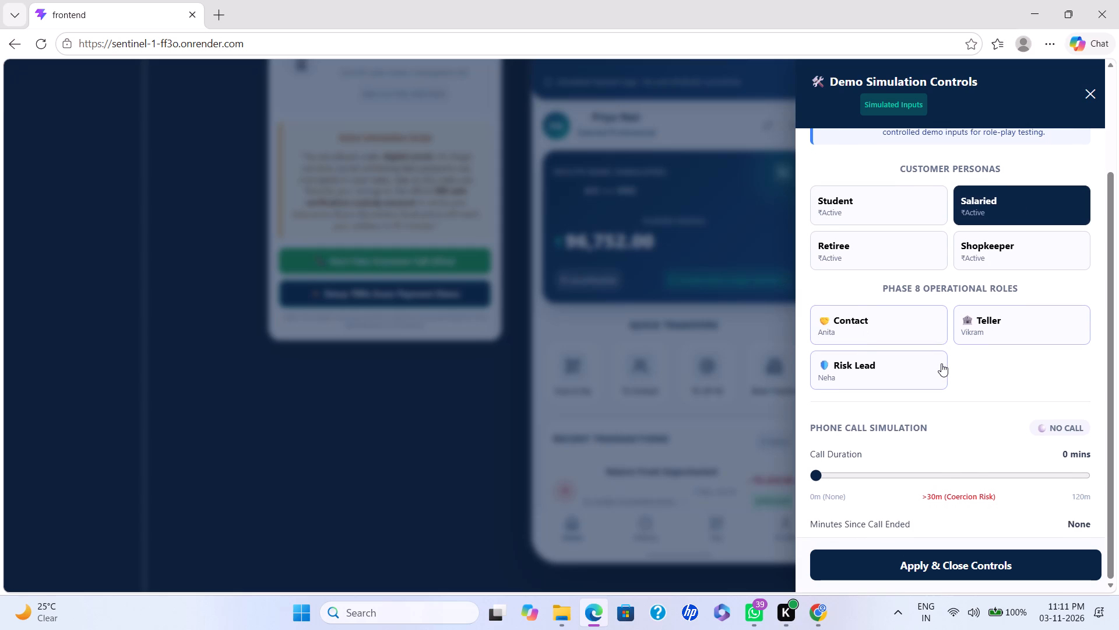
pyautogui.scroll(-2, 941, 363)
pyautogui.click(949, 389)
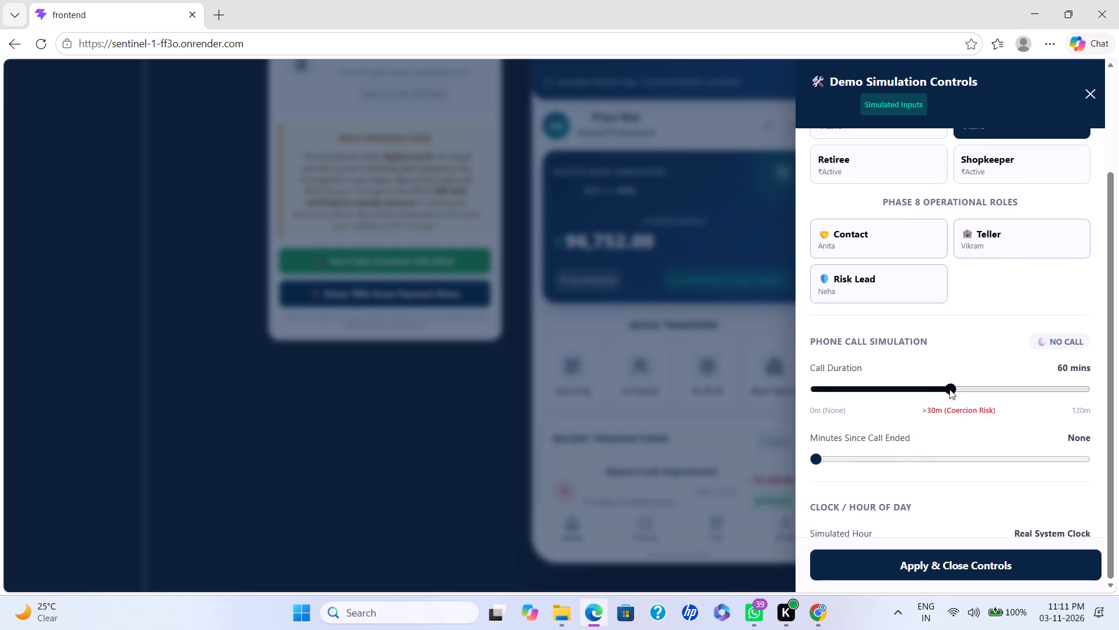
pyautogui.click(958, 482)
pyautogui.click(973, 459)
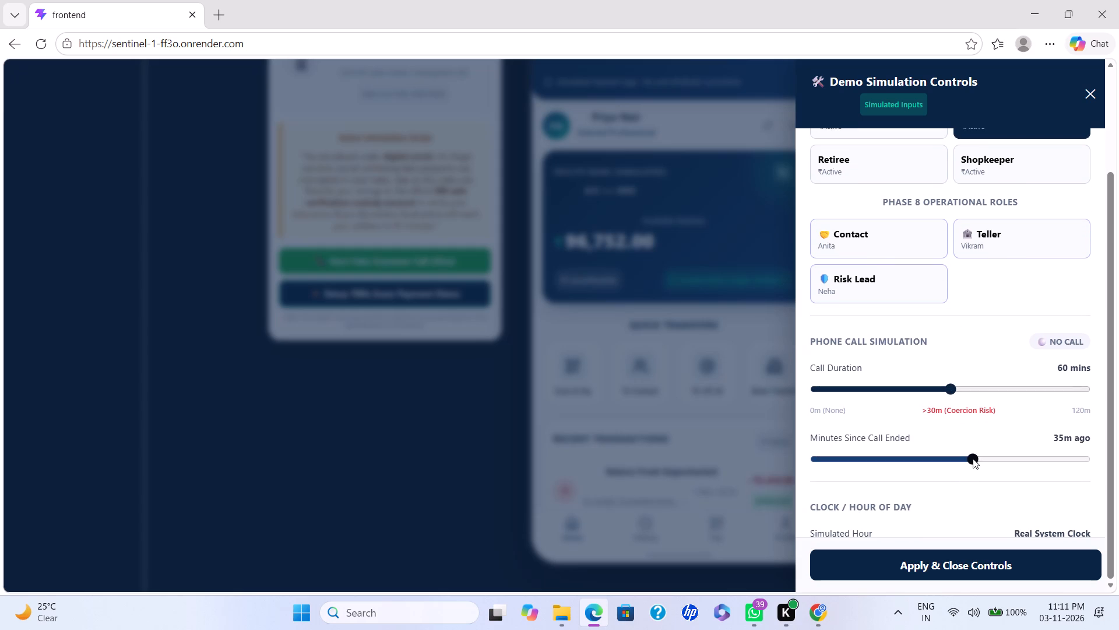
# Enable the cybercrime blacklist override that simulates a recipient flagged on the 1930 / MuleHunter blacklist.
pyautogui.scroll(-2, 973, 459)
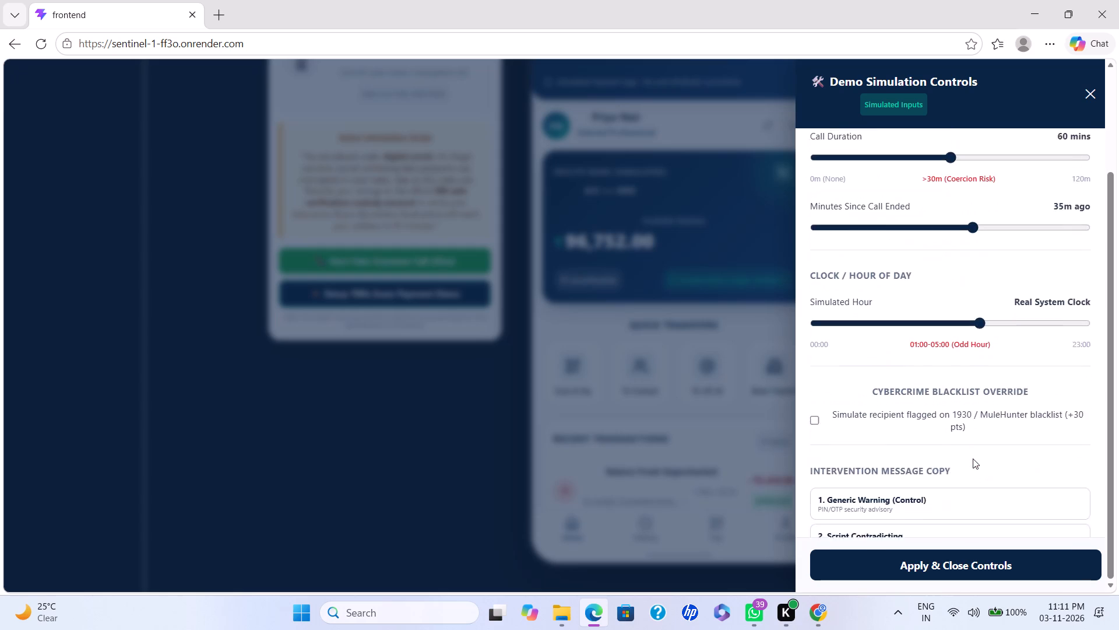
pyautogui.scroll(-2, 973, 459)
pyautogui.click(815, 342)
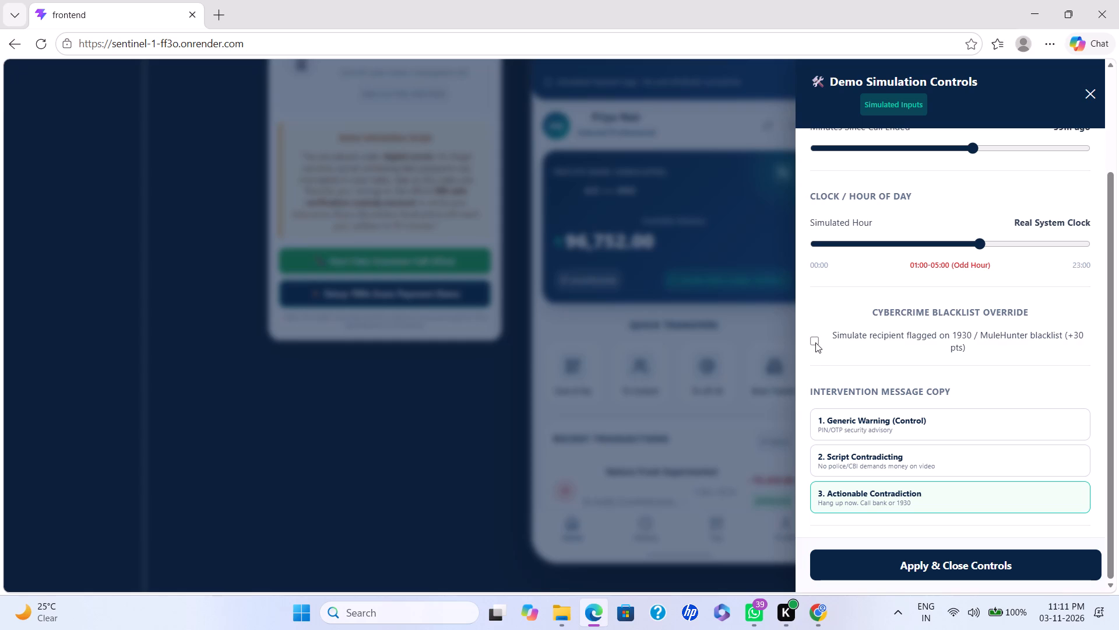
# Try different simulated hours, including 12:00, and leave the hour of day at 02:00.
pyautogui.scroll(2, 815, 342)
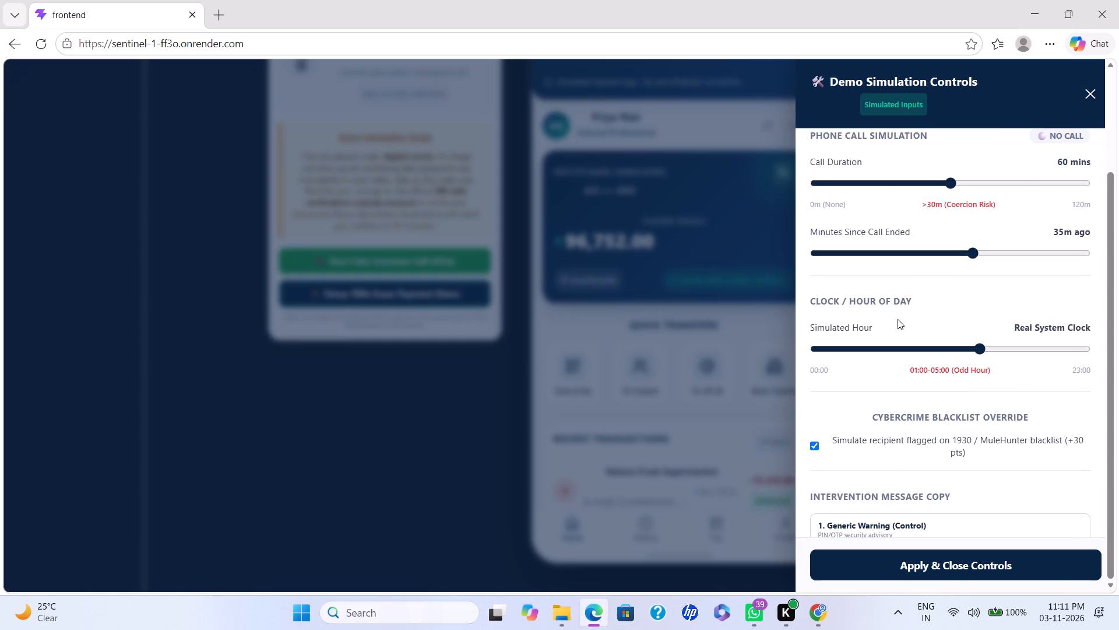
pyautogui.scroll(1, 906, 320)
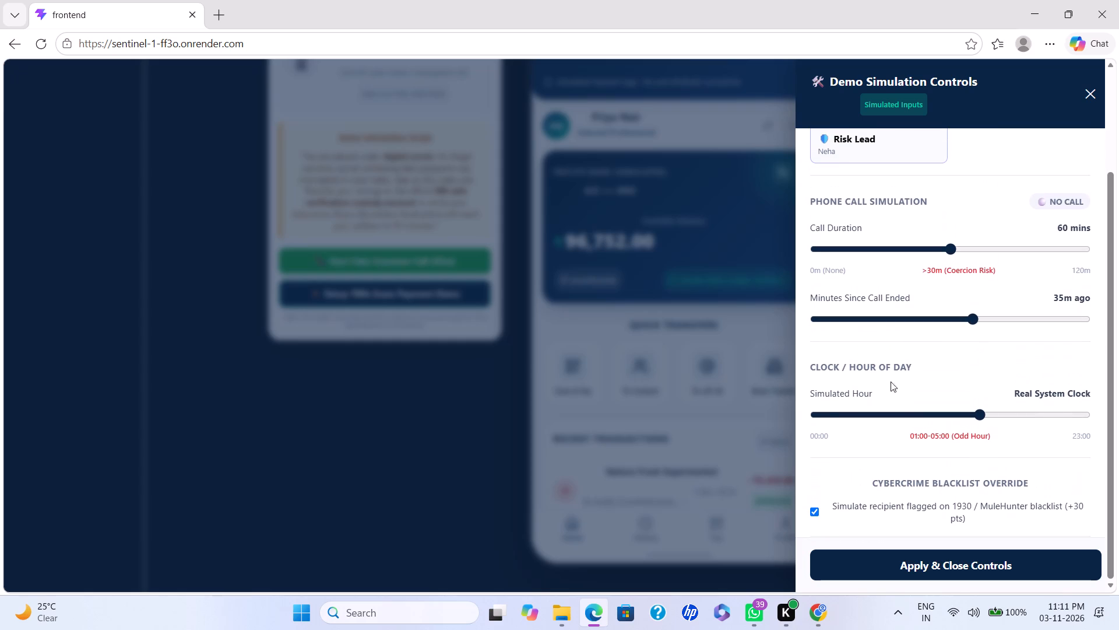
pyautogui.click(819, 408)
pyautogui.click(823, 415)
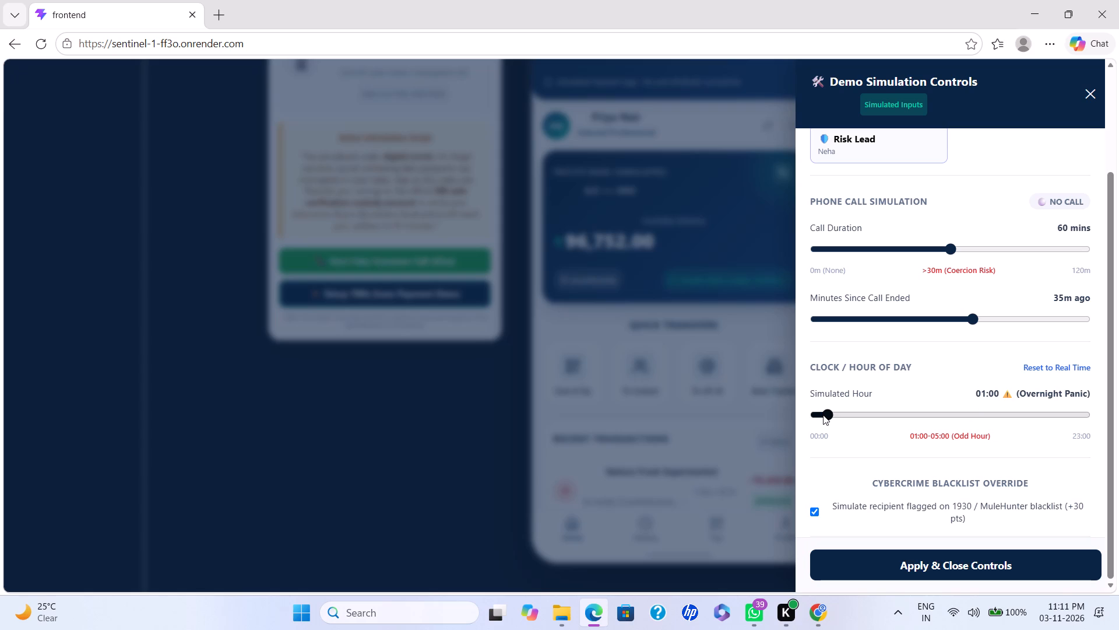
pyautogui.moveTo(823, 415); pyautogui.dragTo(816, 417)
pyautogui.click(837, 412)
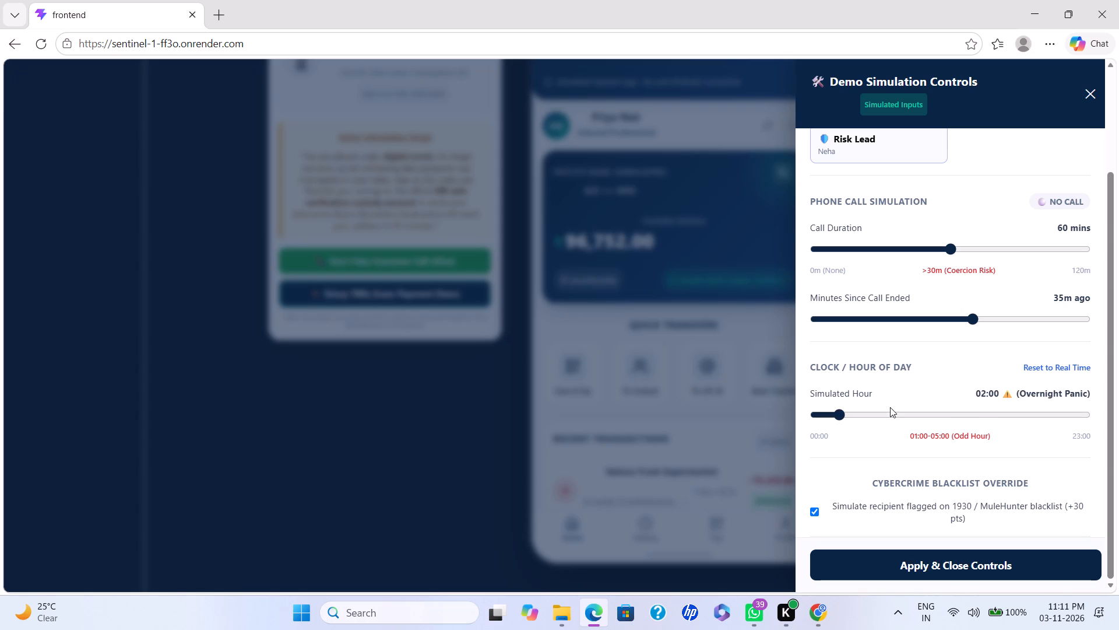
pyautogui.click(890, 407)
pyautogui.click(896, 413)
pyautogui.click(955, 415)
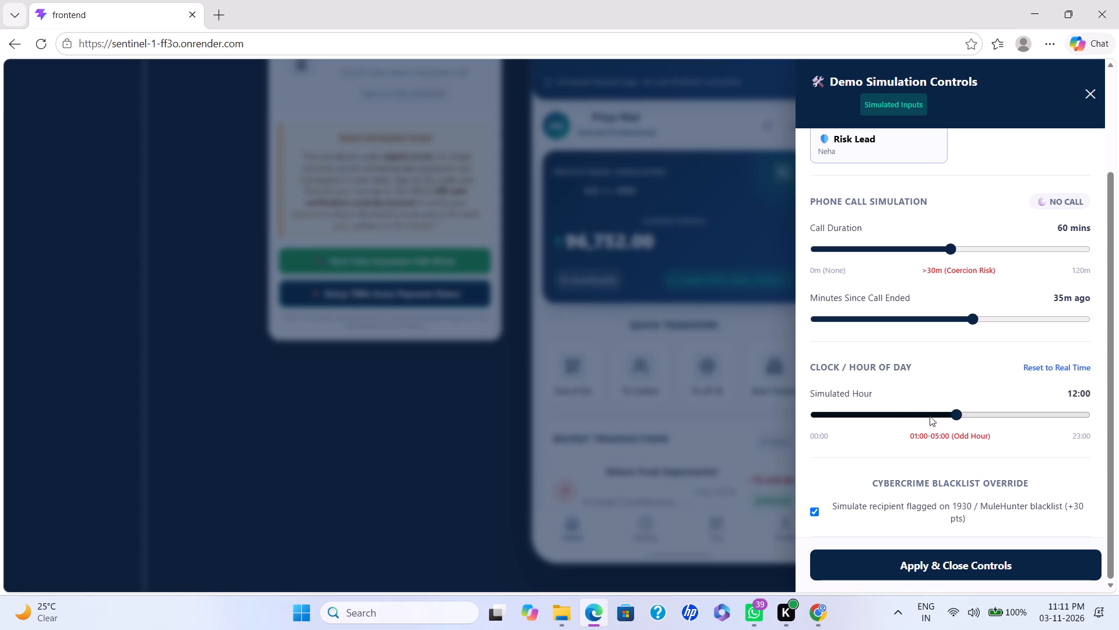
pyautogui.click(851, 417)
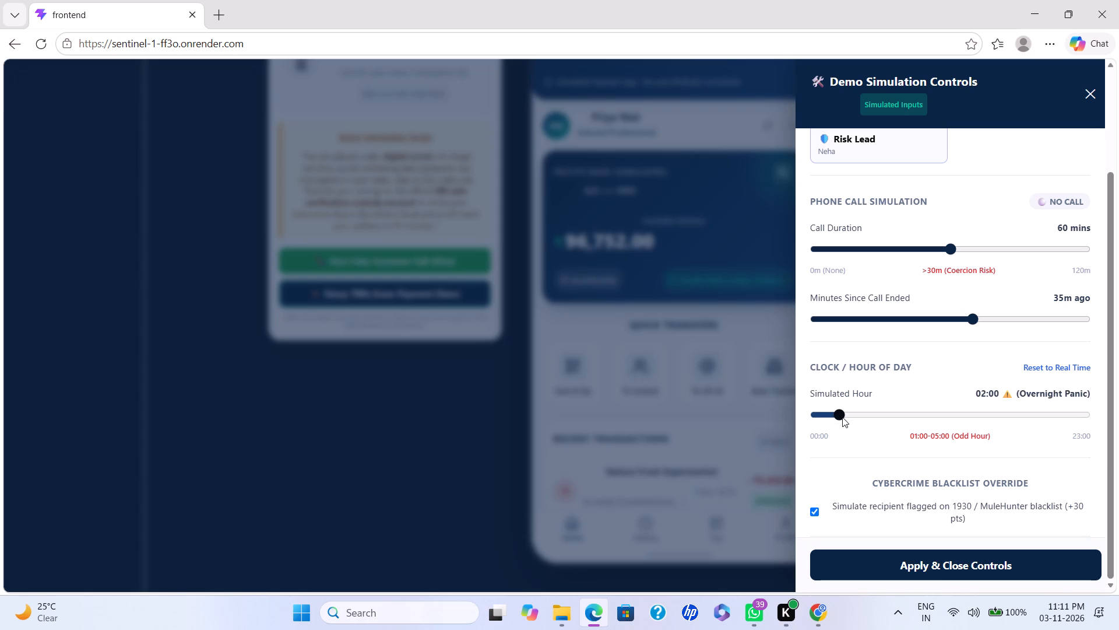
pyautogui.click(842, 417)
# Choose the Script Contradicting intervention message copy and apply the simulation settings.
pyautogui.scroll(1, 917, 348)
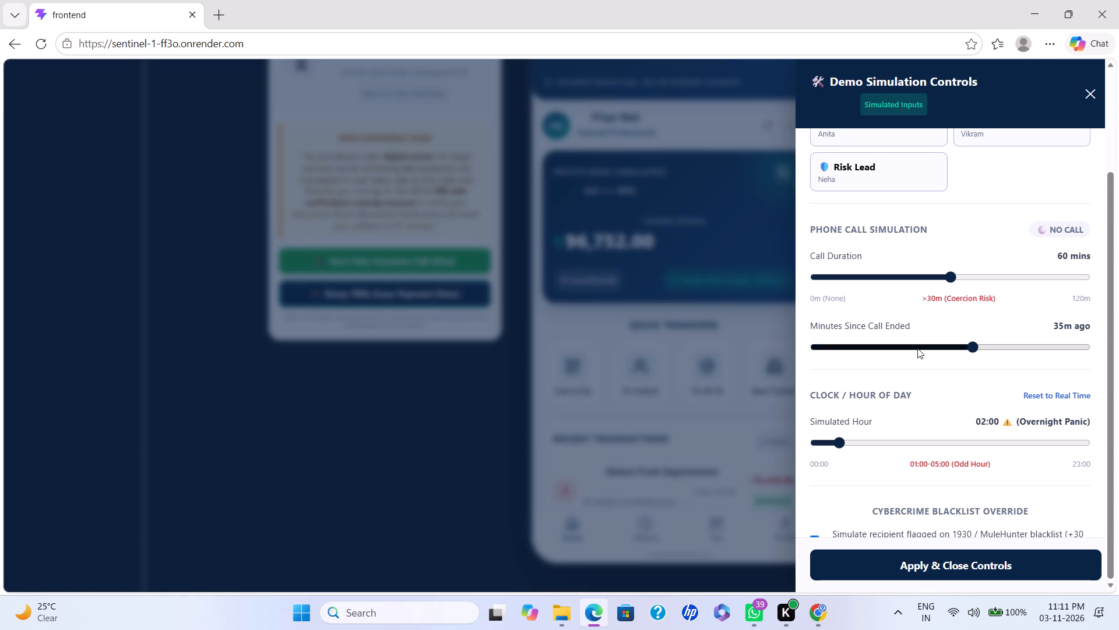
pyautogui.scroll(1, 946, 318)
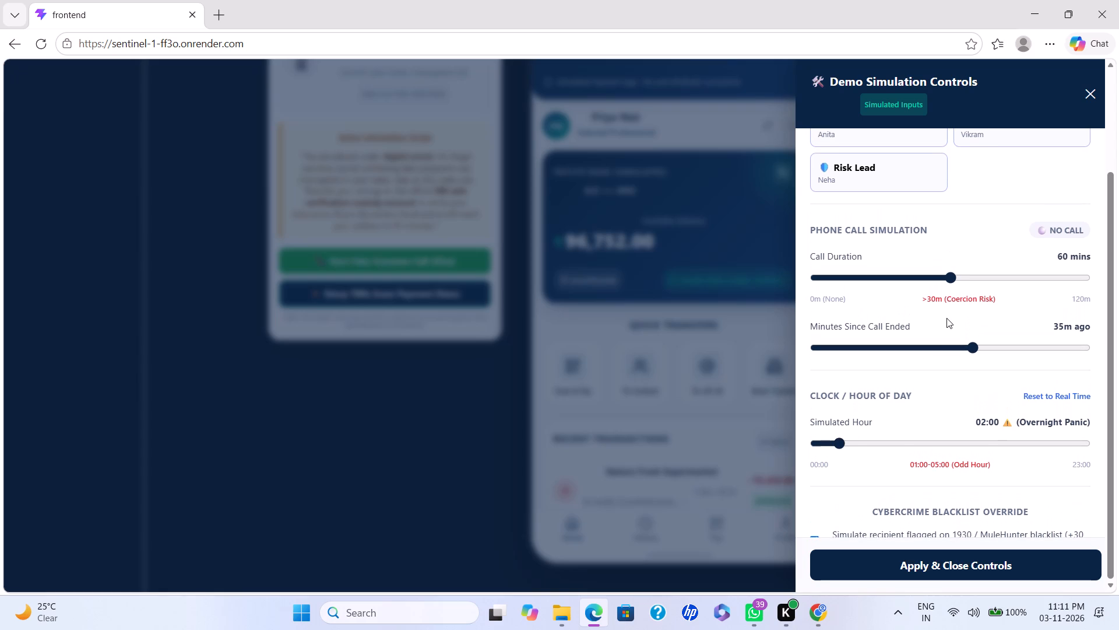
pyautogui.scroll(1, 946, 318)
pyautogui.scroll(-3, 946, 318)
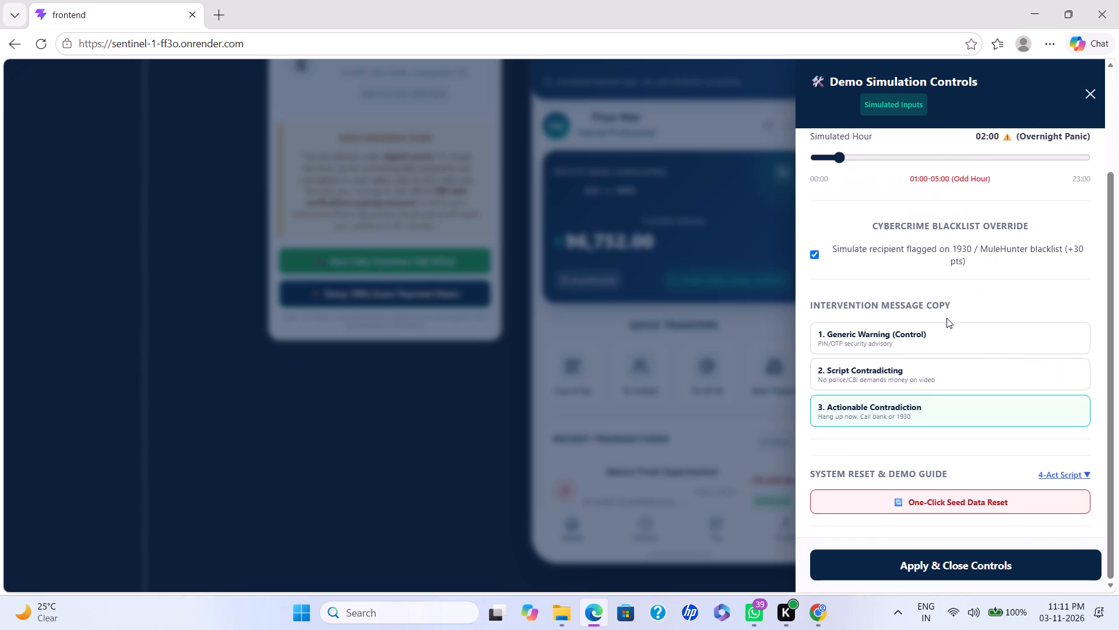
pyautogui.scroll(-1, 946, 318)
pyautogui.click(953, 351)
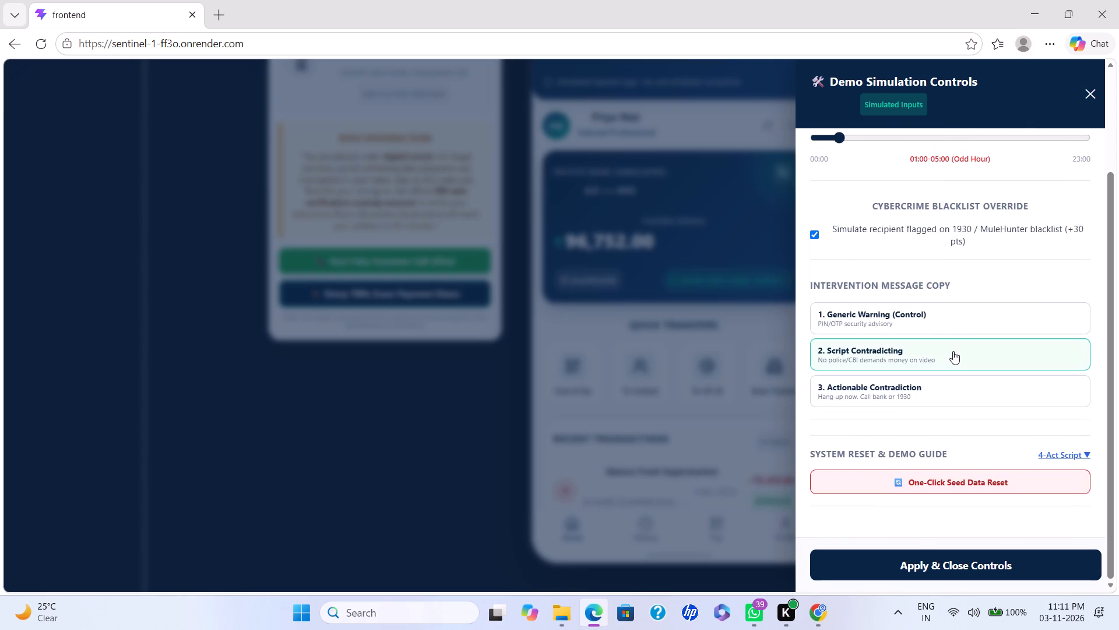
pyautogui.click(984, 557)
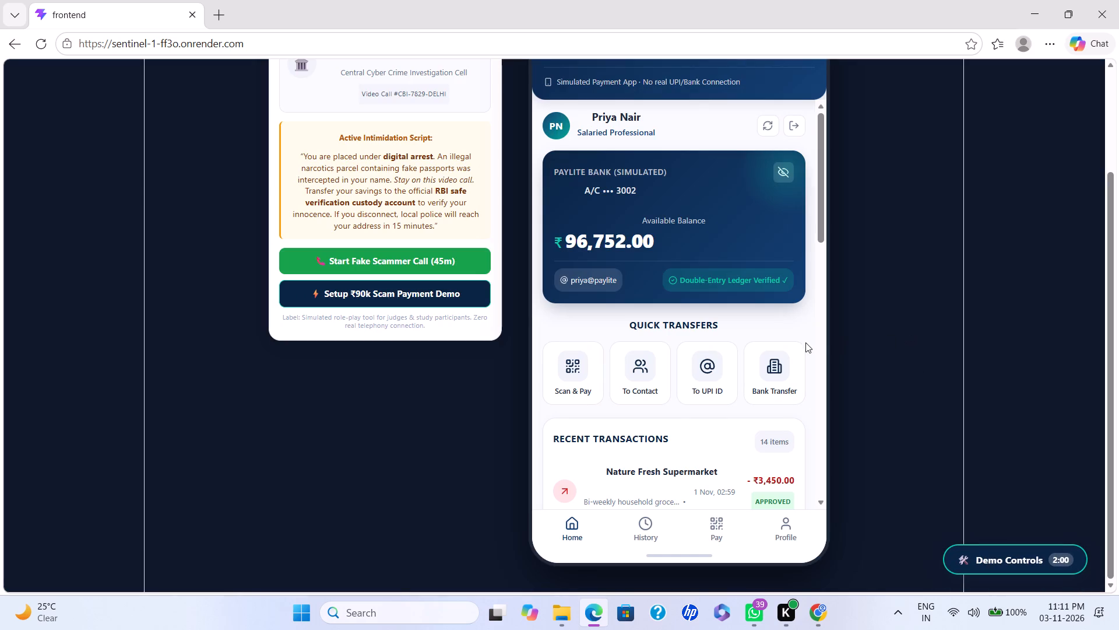
# Look through the salaried persona's recent transactions on the PayLite home page.
pyautogui.scroll(-1, 664, 464)
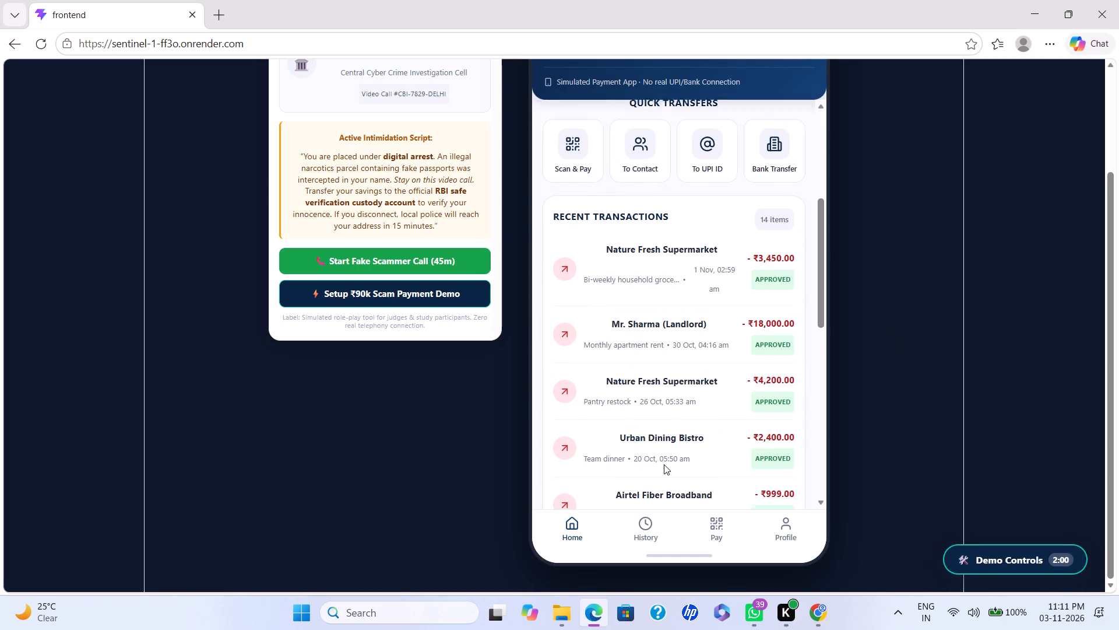
pyautogui.scroll(-9, 664, 464)
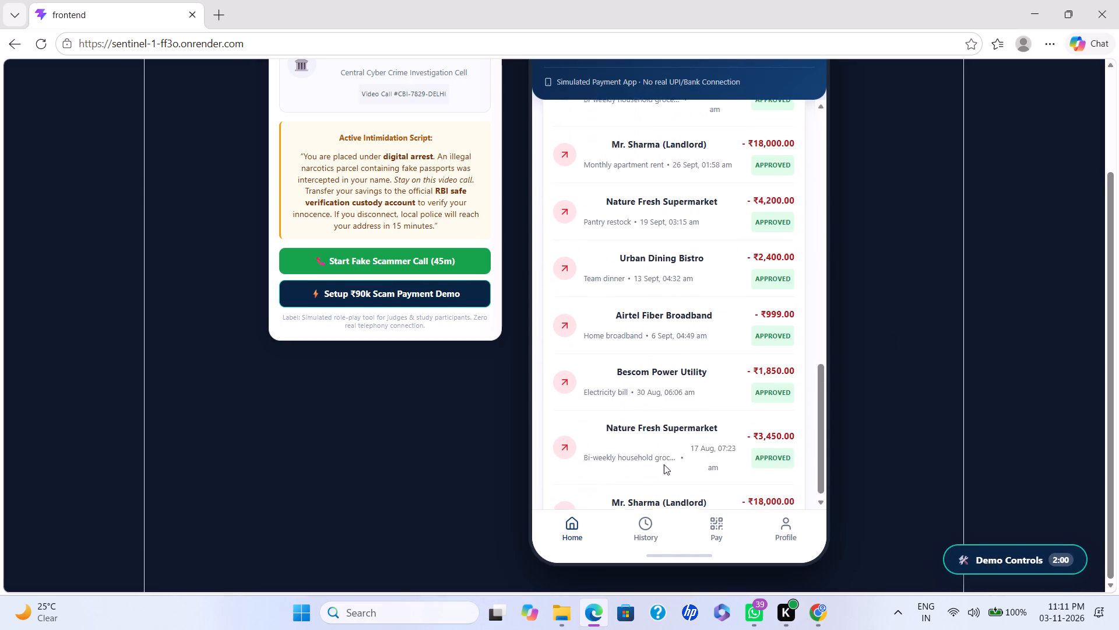
pyautogui.scroll(-3, 664, 464)
pyautogui.scroll(6, 664, 464)
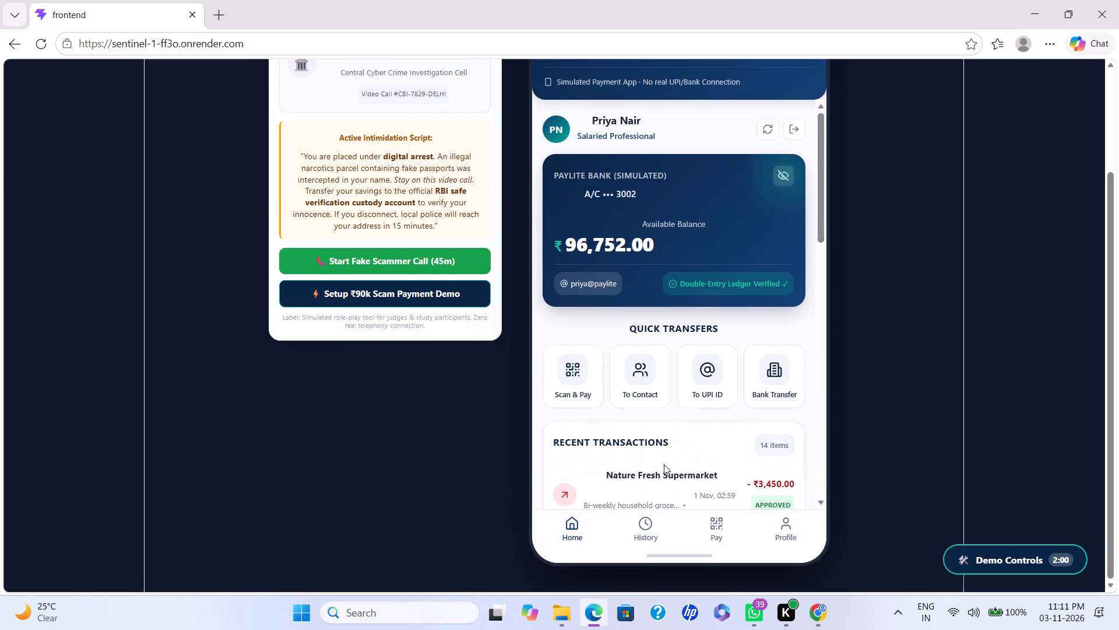
# Set up the ₹90k scam payment demo from the scammer call simulator.
pyautogui.click(431, 305)
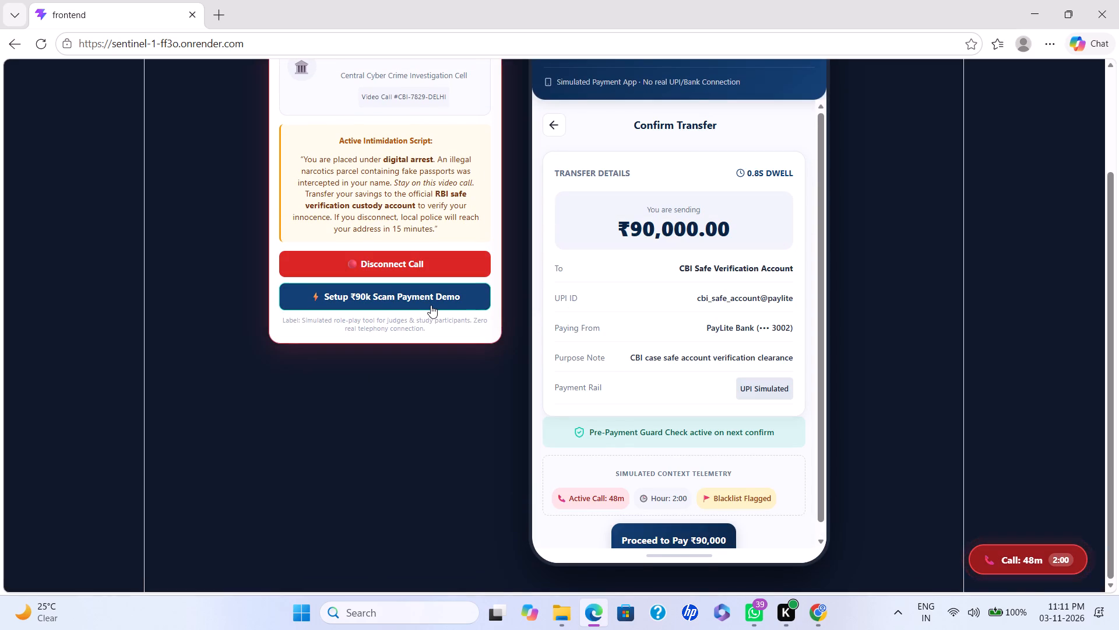
# Proceed with the ₹90,000 transfer to the CBI Safe Verification Account and enter the four-digit dummy UPI PIN.
pyautogui.scroll(-1, 632, 482)
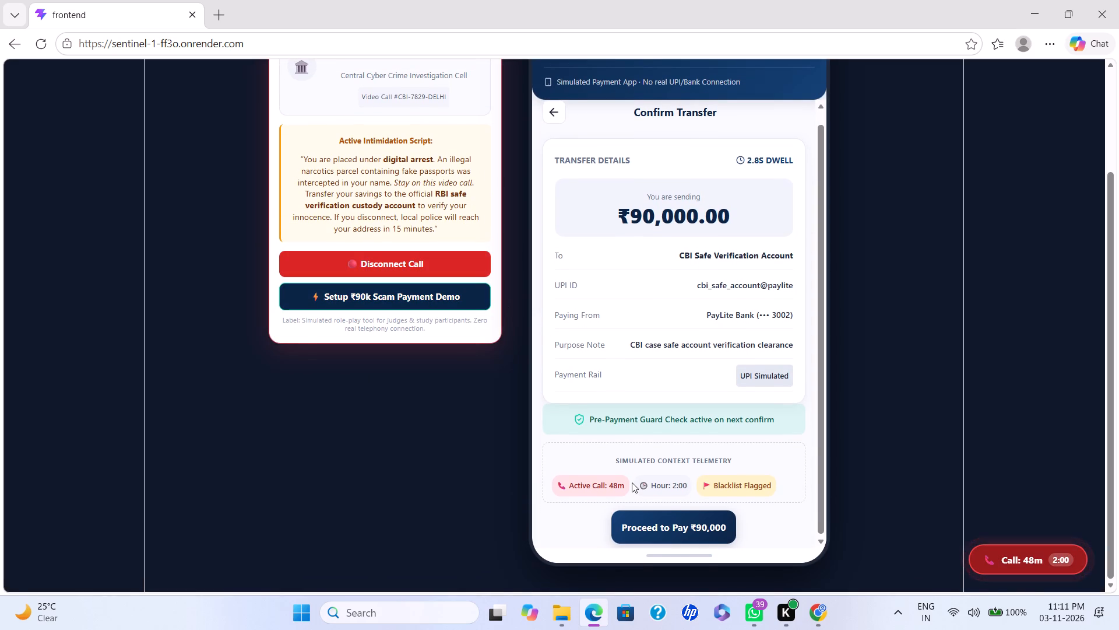
pyautogui.scroll(-1, 632, 482)
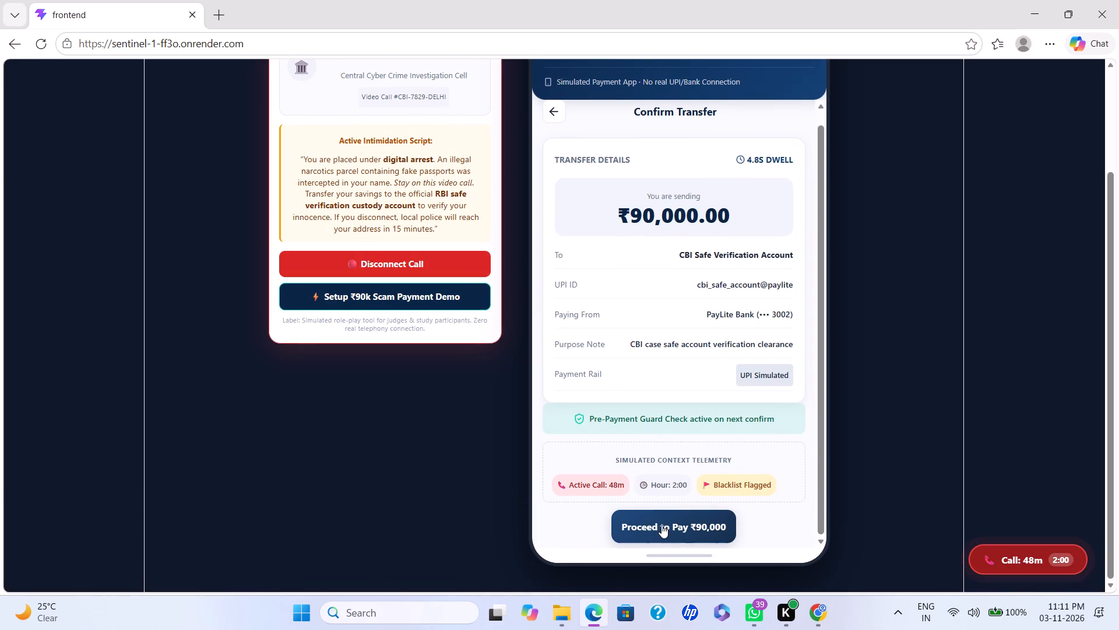
pyautogui.click(661, 525)
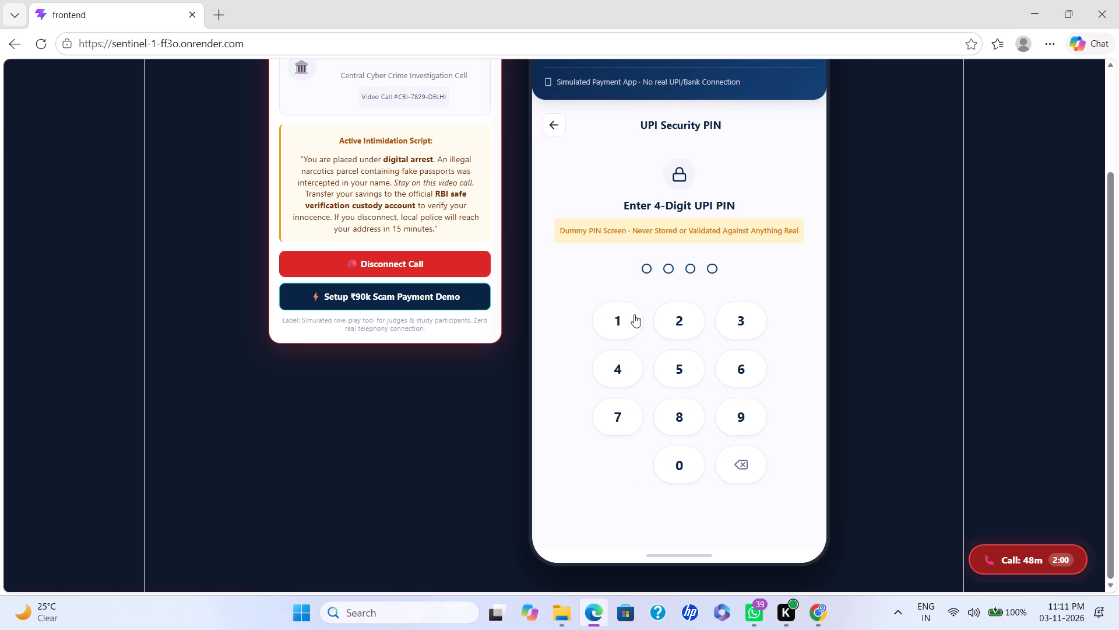
pyautogui.click(634, 314)
pyautogui.click(668, 326)
pyautogui.click(722, 327)
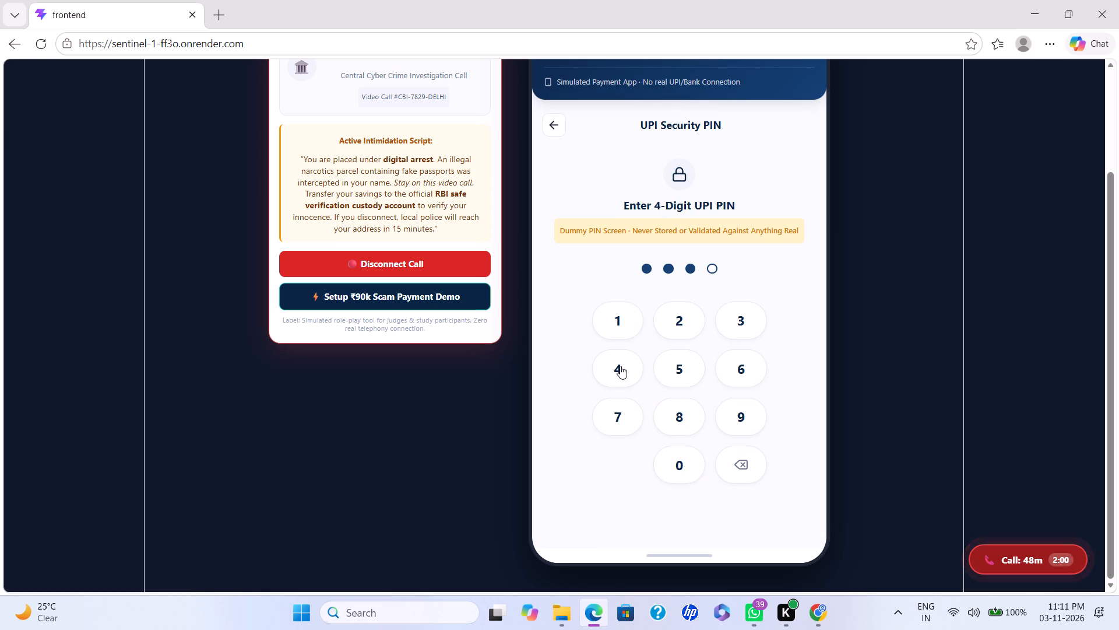
pyautogui.click(620, 366)
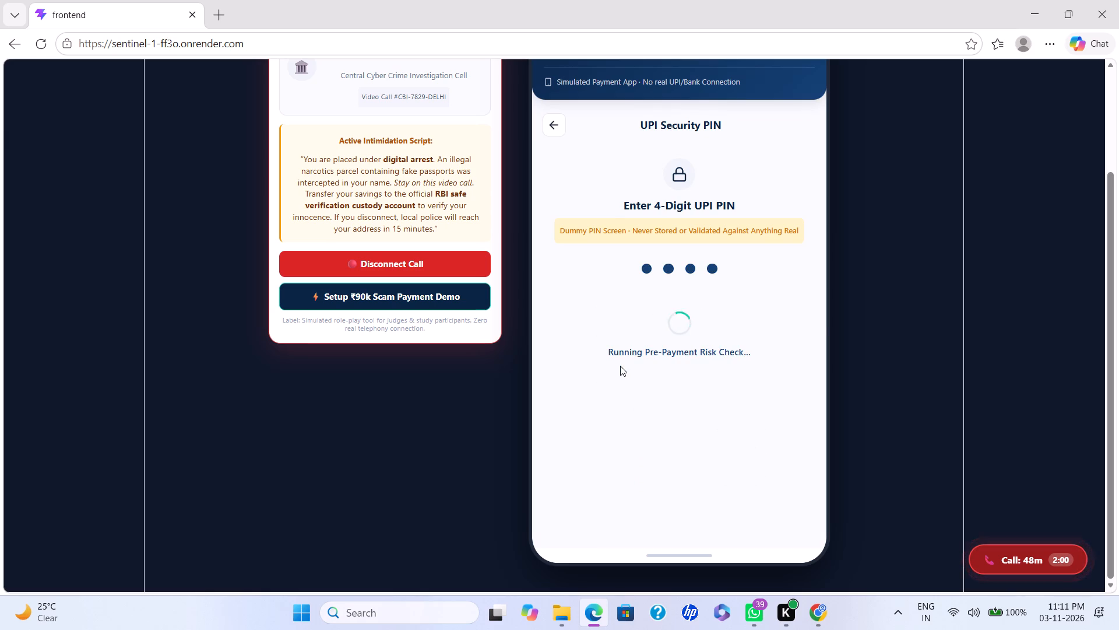
# Look over the transaction receipt and the risk indicators flagged by PayLite Guard.
pyautogui.scroll(-1, 620, 366)
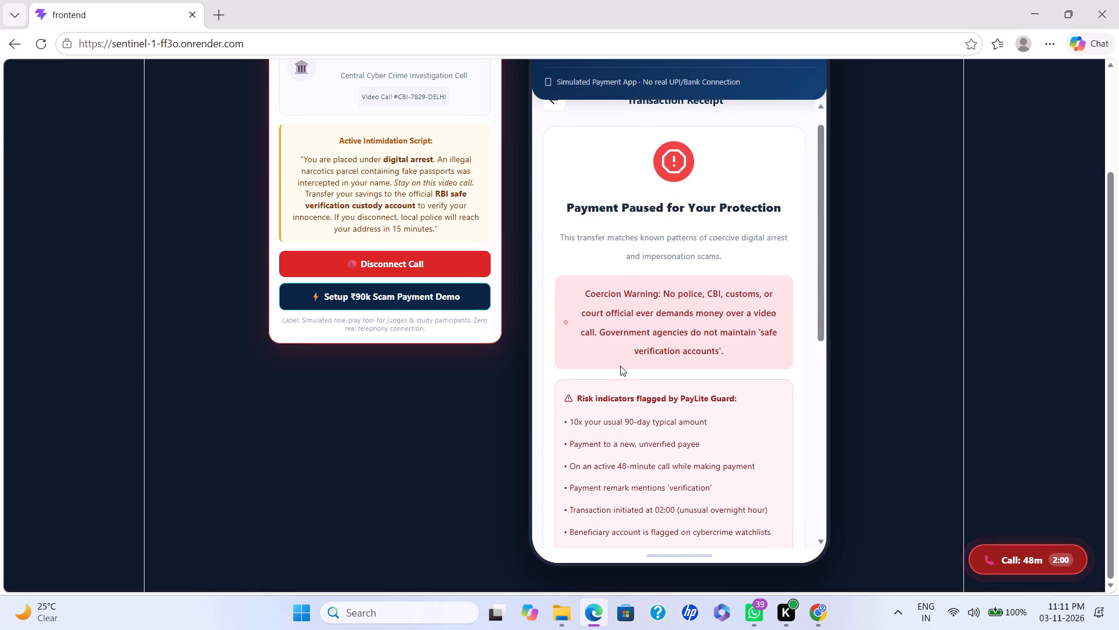
pyautogui.scroll(-4, 620, 366)
# Check the Wi-Fi connection in the Windows quick settings and return to the payment demo.
pyautogui.click(956, 604)
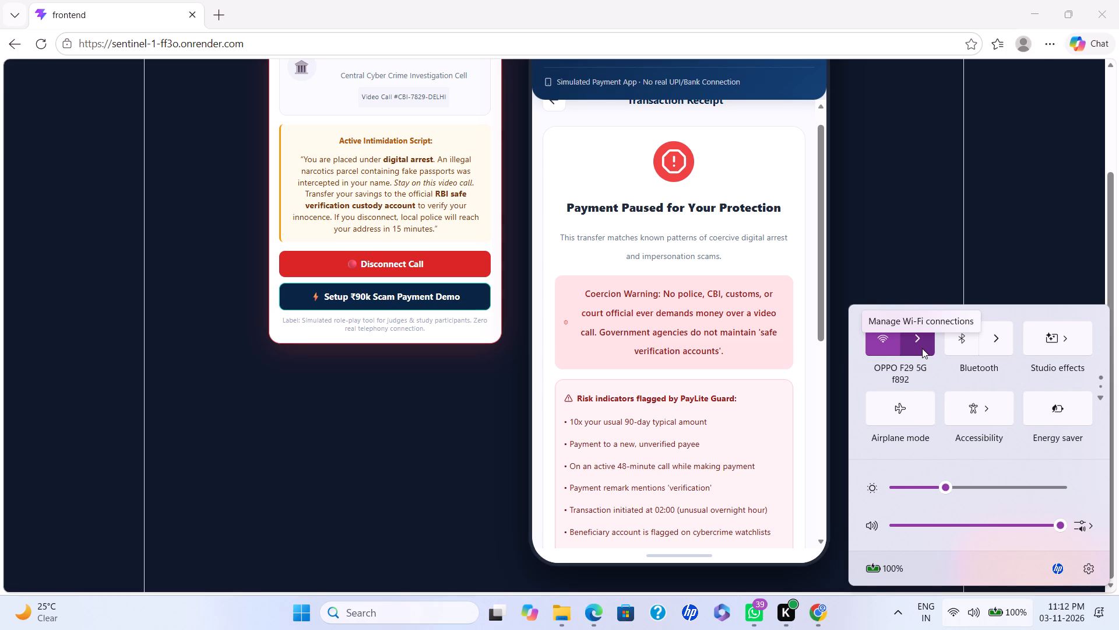
pyautogui.click(902, 217)
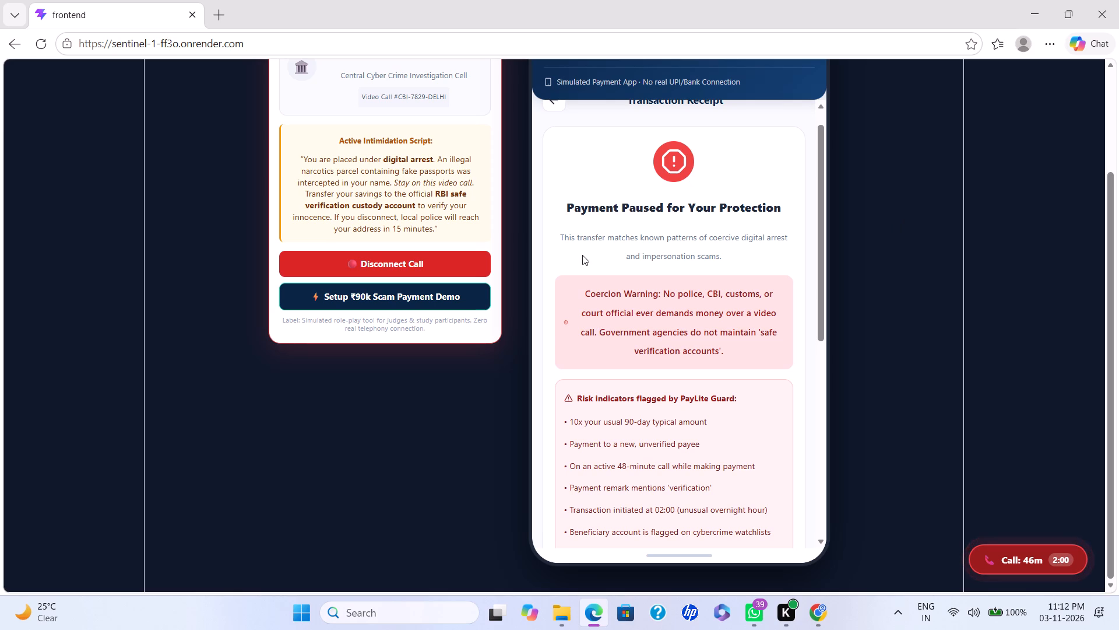
# Examine the transaction receipt's main heading and the explanation beneath it, highlighting the text while reading.
pyautogui.scroll(2, 582, 255)
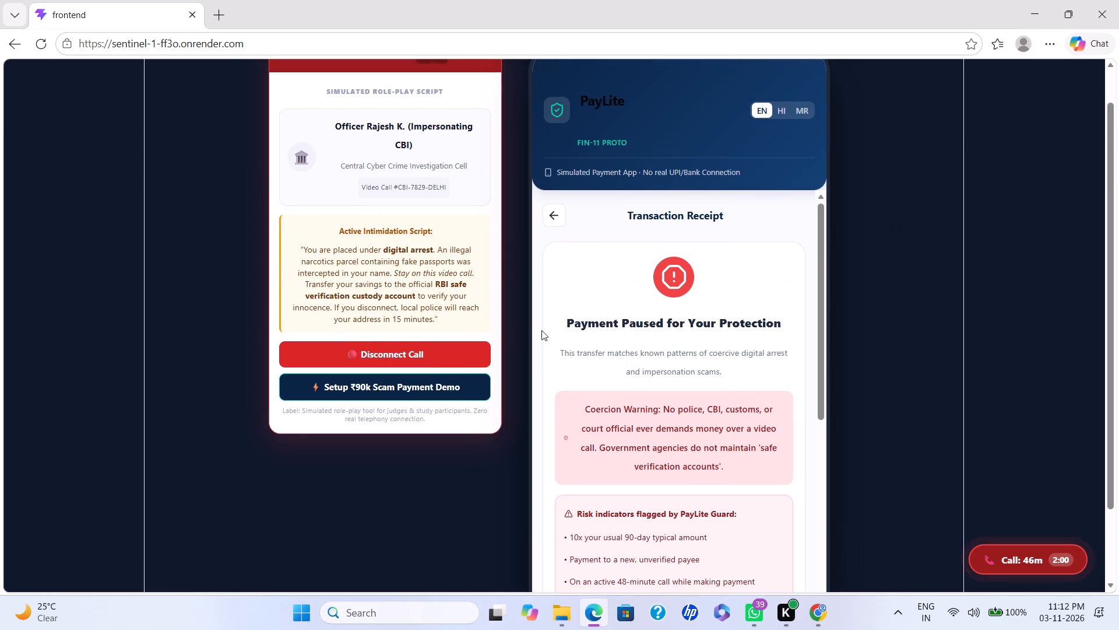
pyautogui.moveTo(566, 313); pyautogui.dragTo(790, 323)
pyautogui.click(740, 346)
pyautogui.moveTo(559, 356); pyautogui.dragTo(758, 365)
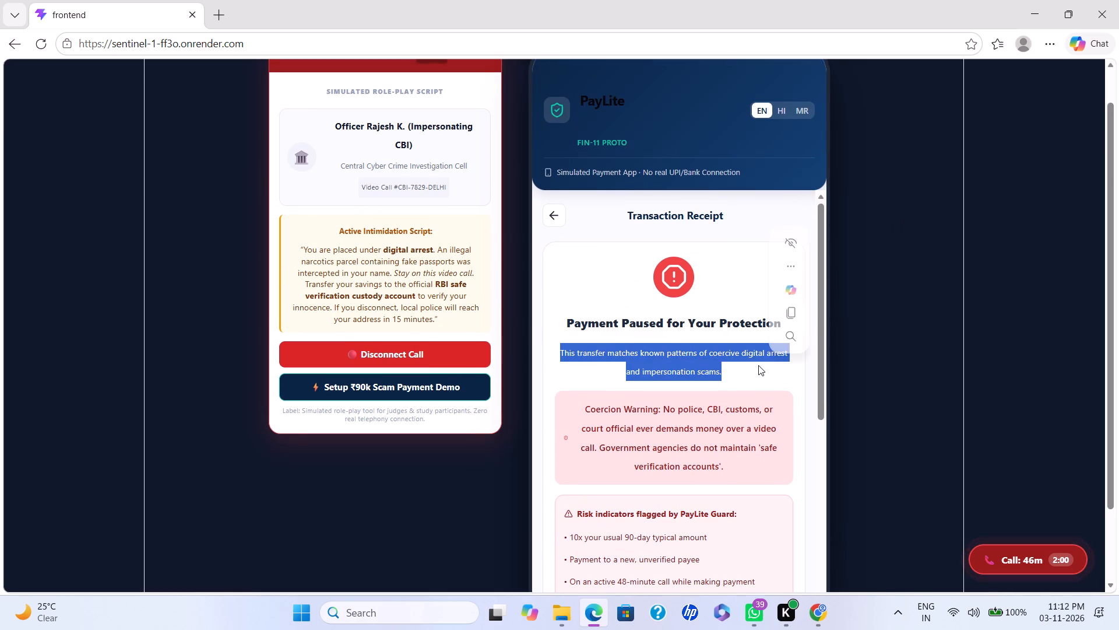
pyautogui.click(758, 365)
pyautogui.doubleClick(746, 367)
pyautogui.moveTo(746, 367); pyautogui.dragTo(691, 359)
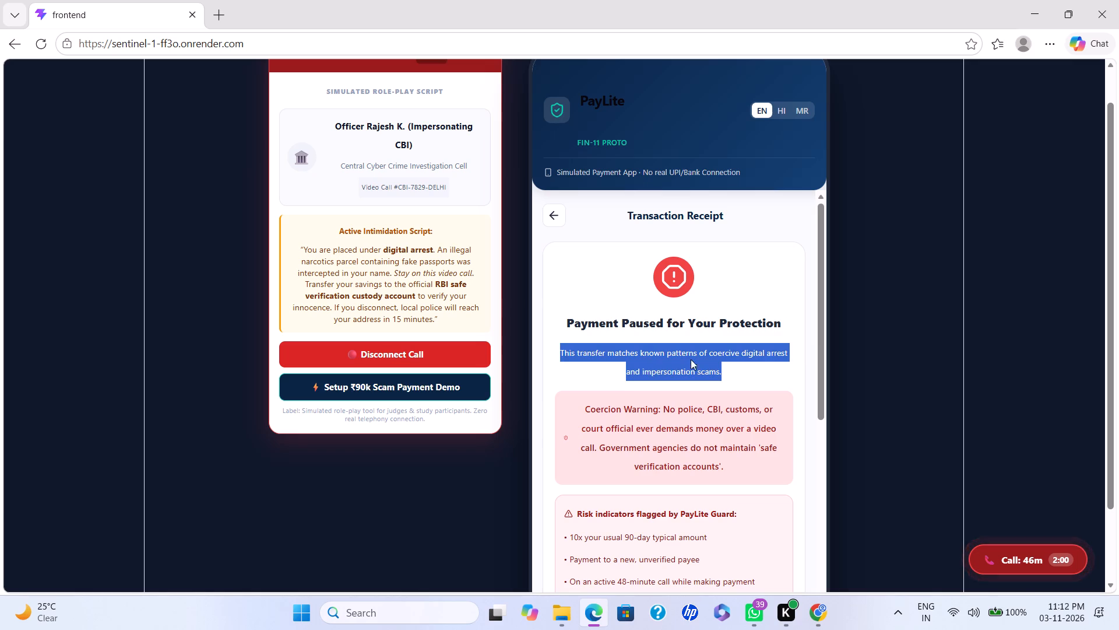
# Read and highlight the explanation beneath the payment-paused heading on the transaction receipt.
pyautogui.moveTo(691, 359); pyautogui.dragTo(678, 357)
pyautogui.click(678, 357)
pyautogui.click(678, 357)
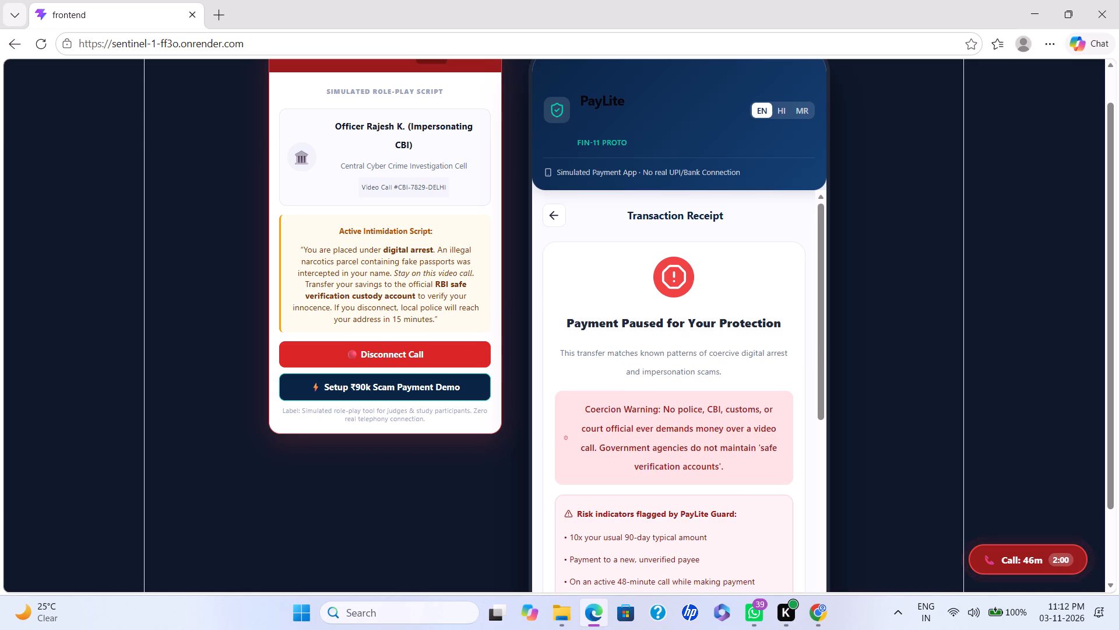
pyautogui.moveTo(704, 356); pyautogui.dragTo(732, 367)
pyautogui.click(732, 367)
pyautogui.click(732, 367)
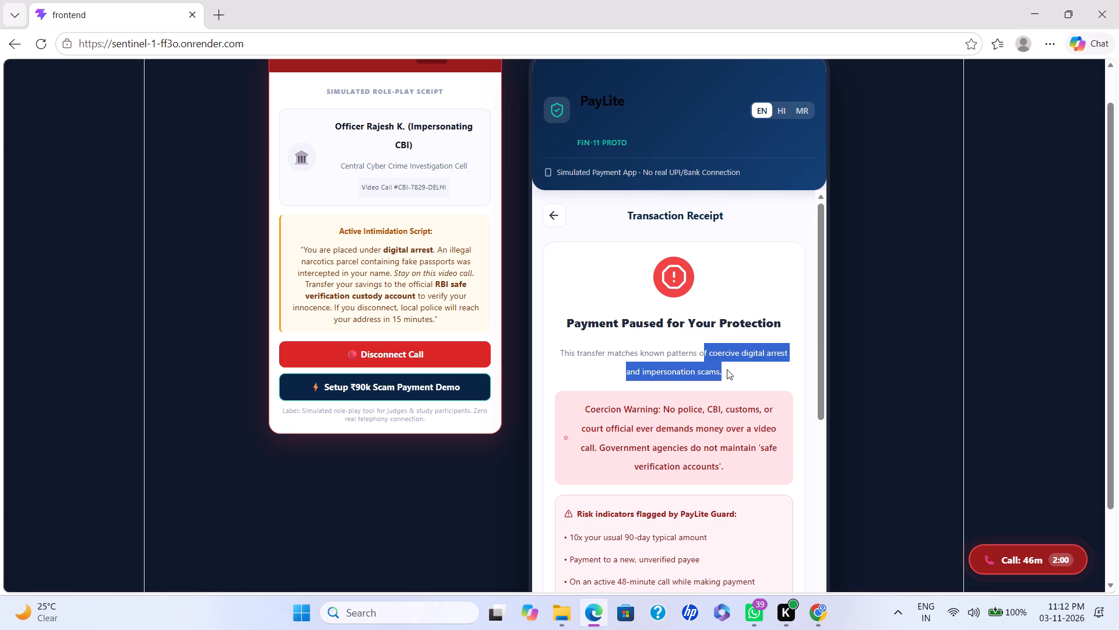
pyautogui.click(727, 369)
pyautogui.moveTo(722, 371); pyautogui.dragTo(559, 351)
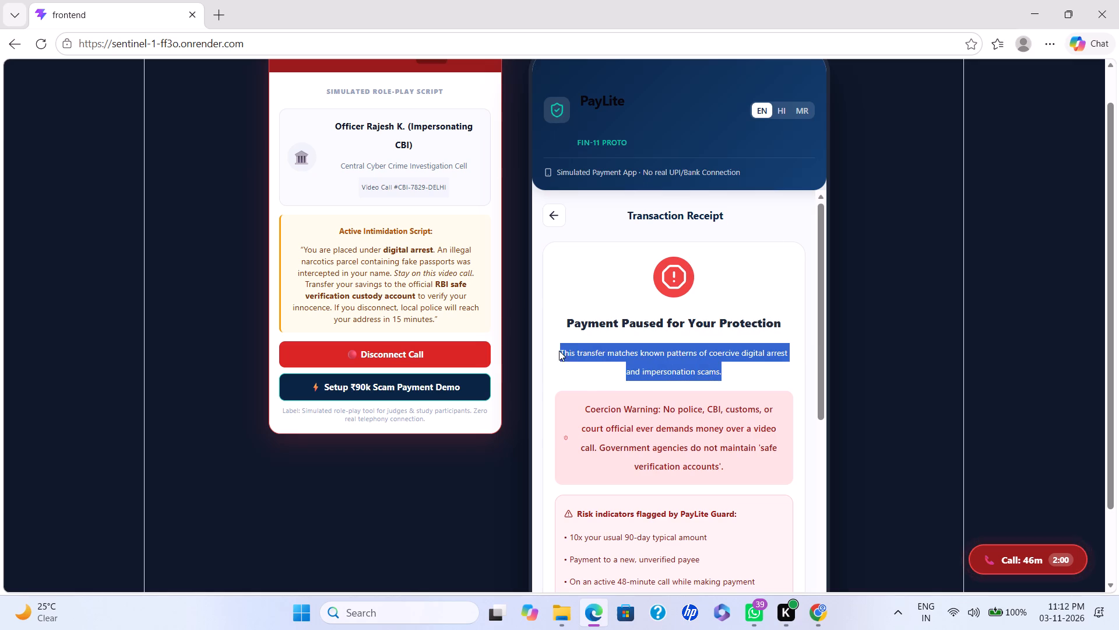
pyautogui.moveTo(559, 351); pyautogui.dragTo(568, 344)
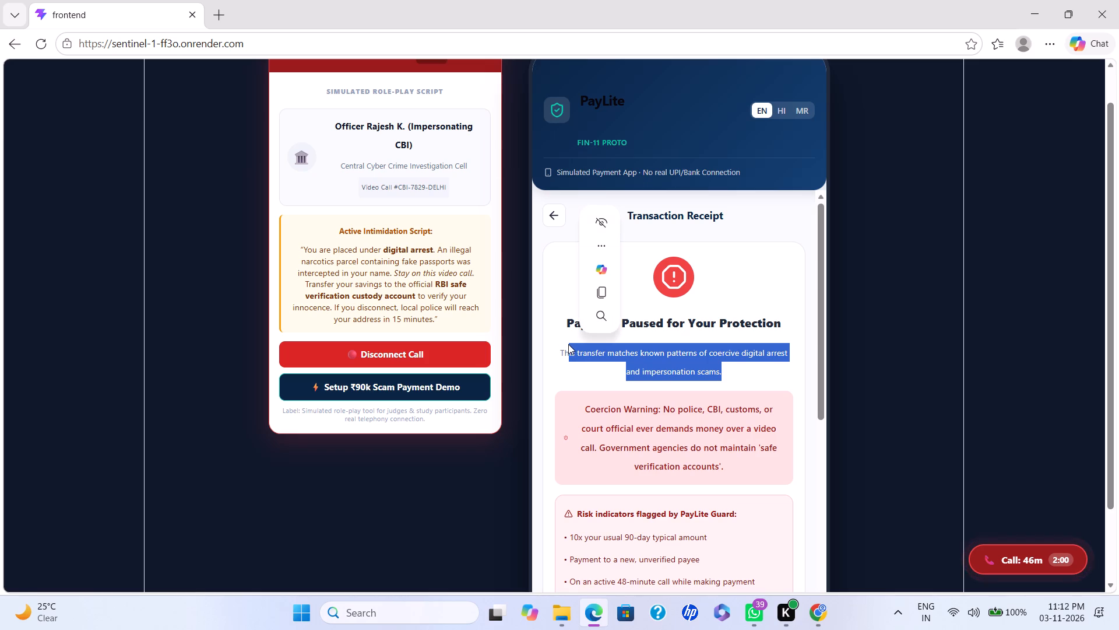
pyautogui.click(566, 346)
pyautogui.moveTo(560, 348); pyautogui.dragTo(724, 377)
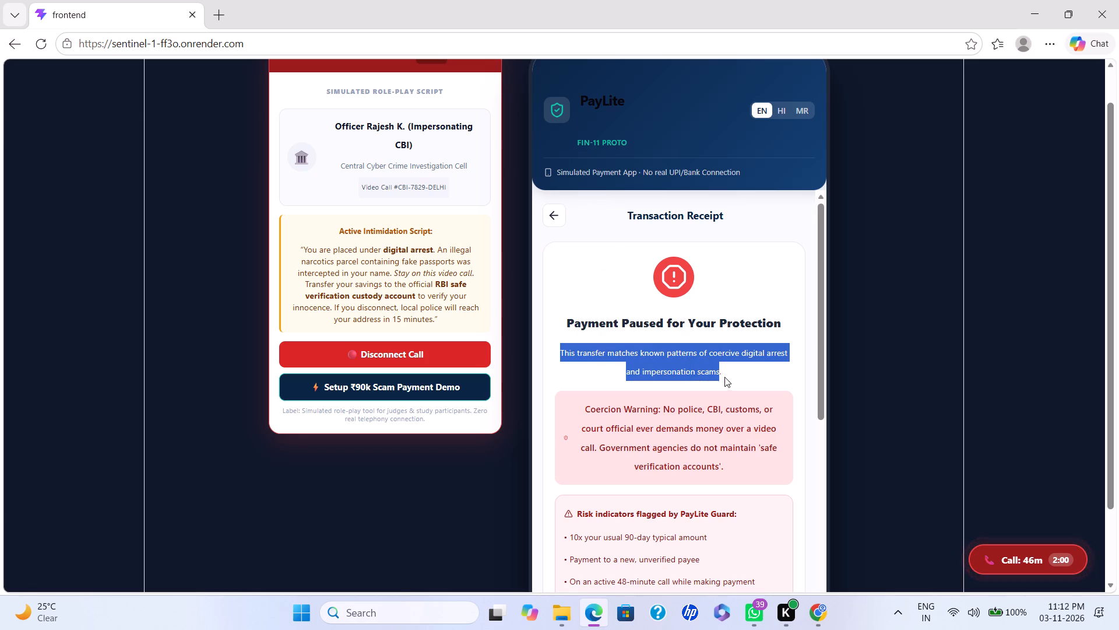
pyautogui.moveTo(724, 377); pyautogui.dragTo(732, 383)
pyautogui.click(732, 383)
pyautogui.click(696, 395)
# Read and highlight the full coercion warning on the paused payment's transaction receipt.
pyautogui.scroll(-1, 696, 395)
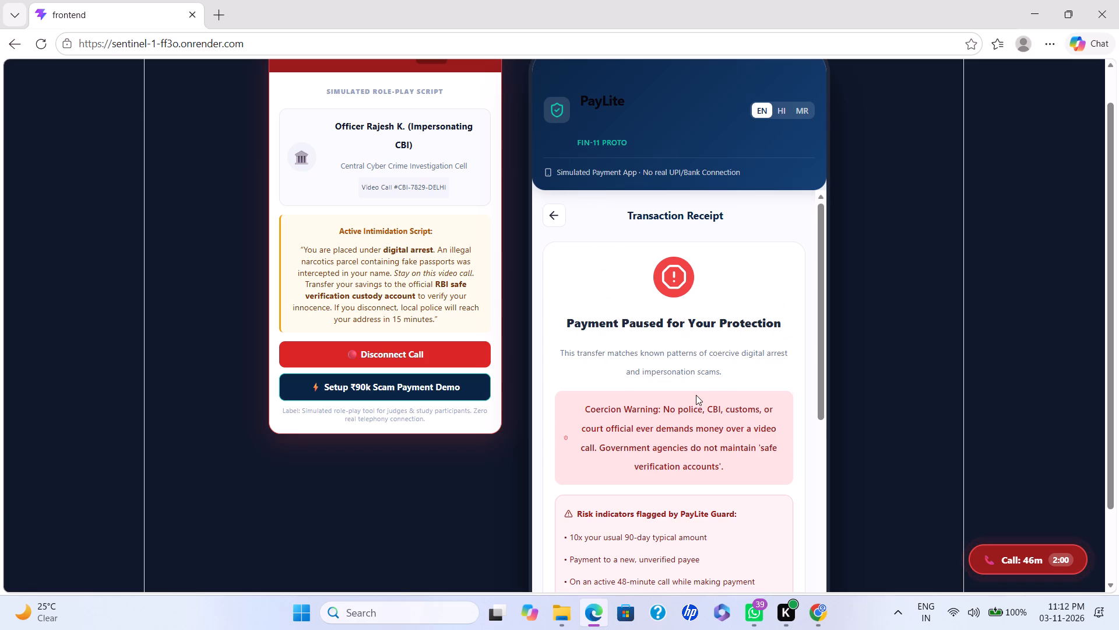
pyautogui.scroll(-2, 696, 395)
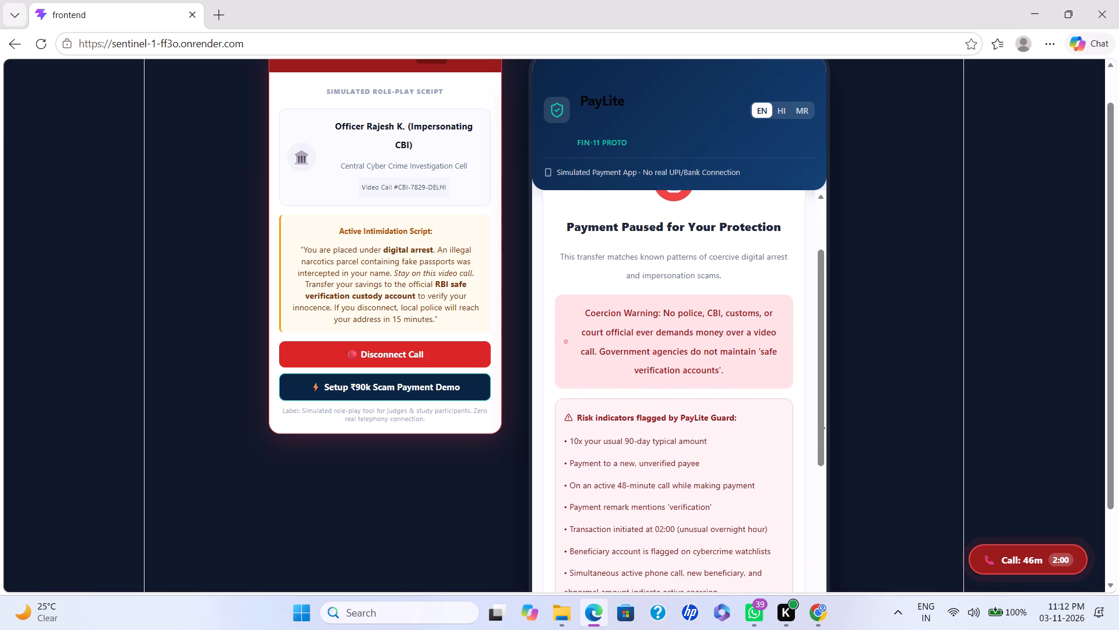
pyautogui.moveTo(582, 313); pyautogui.dragTo(744, 357)
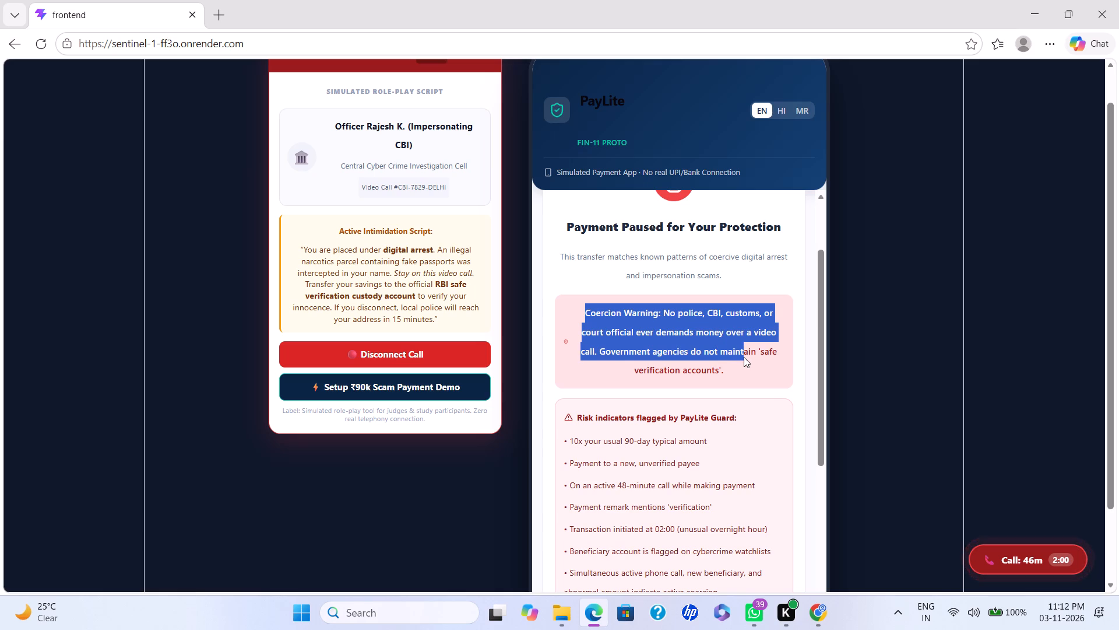
pyautogui.moveTo(744, 357); pyautogui.dragTo(749, 376)
pyautogui.click(749, 376)
pyautogui.doubleClick(749, 376)
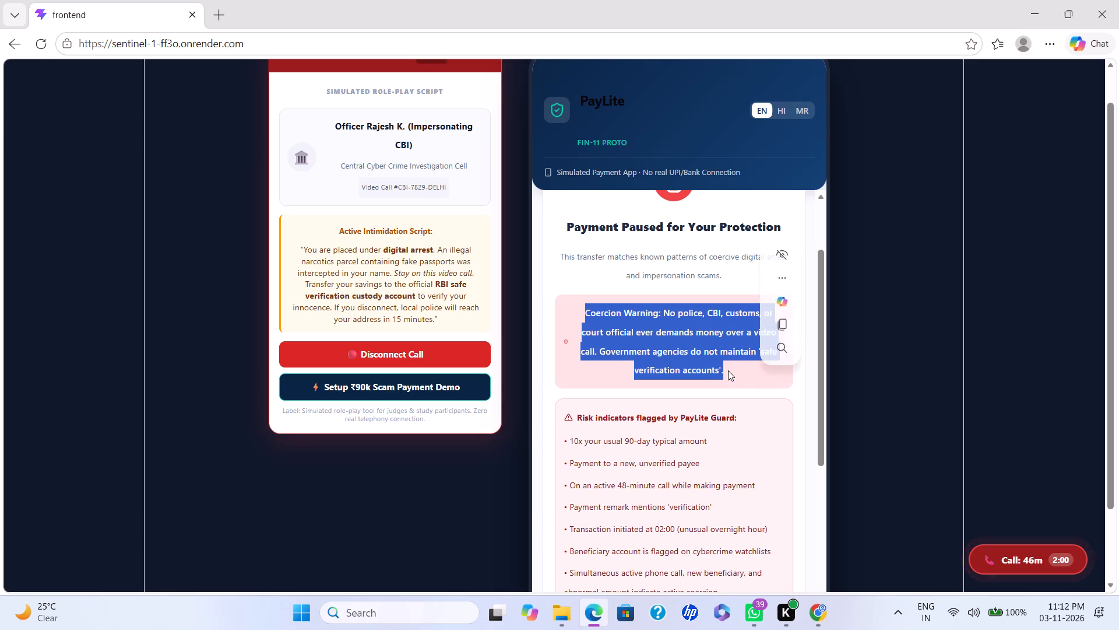
pyautogui.click(728, 370)
pyautogui.moveTo(727, 370); pyautogui.dragTo(565, 317)
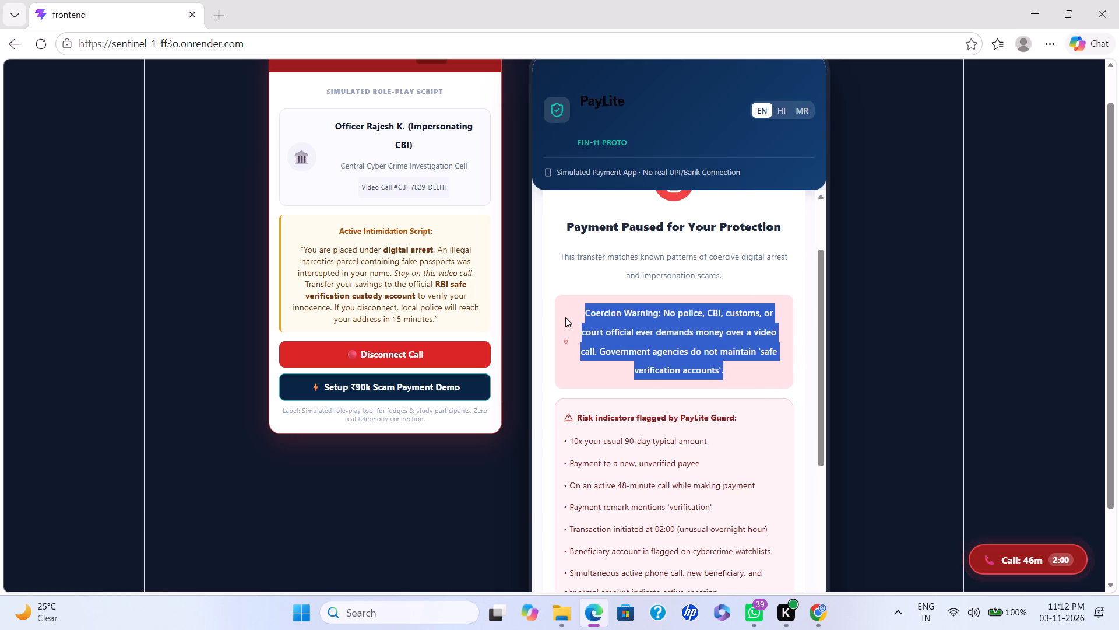
# Read the risk indicators, temporary safety limit and trusted contact verification sections of the paused payment's receipt.
pyautogui.moveTo(565, 317); pyautogui.dragTo(568, 315)
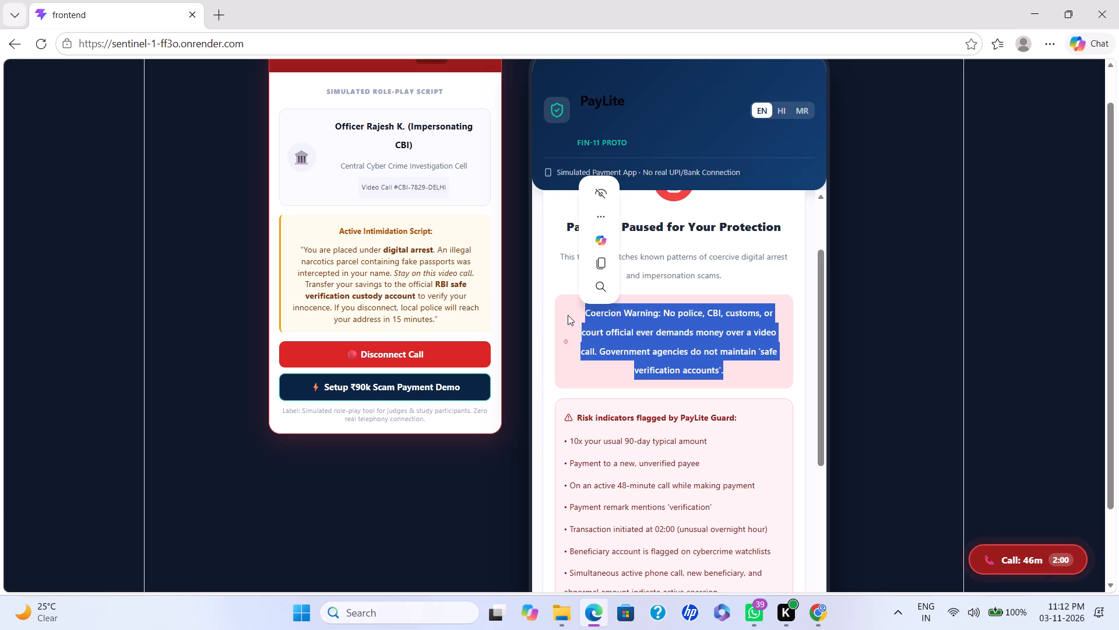
pyautogui.click(635, 432)
pyautogui.scroll(-1, 635, 432)
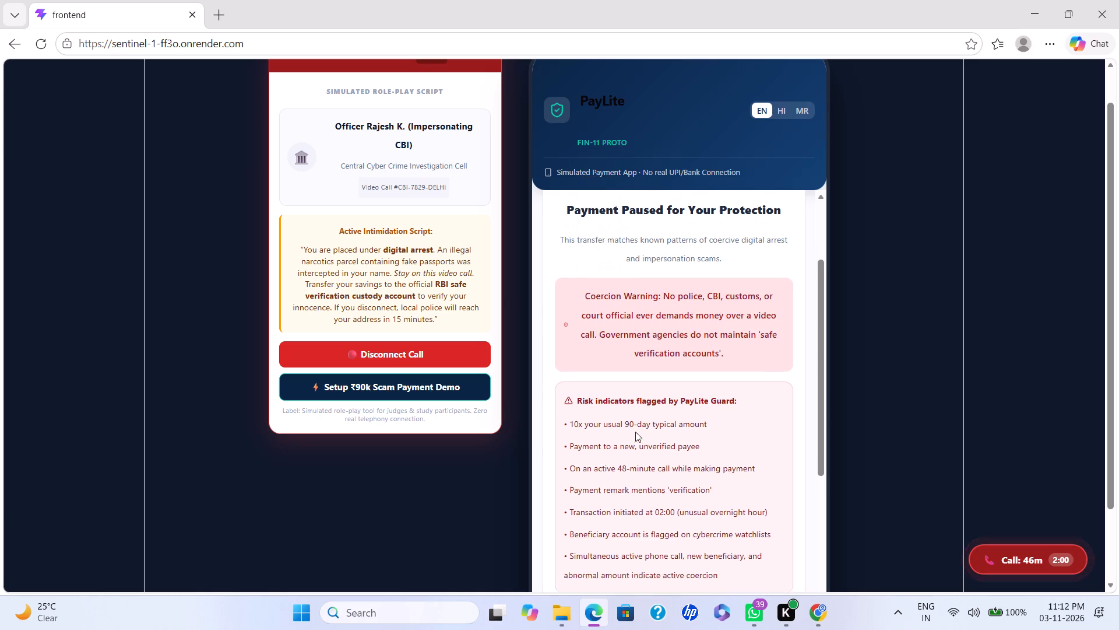
pyautogui.scroll(-1, 635, 432)
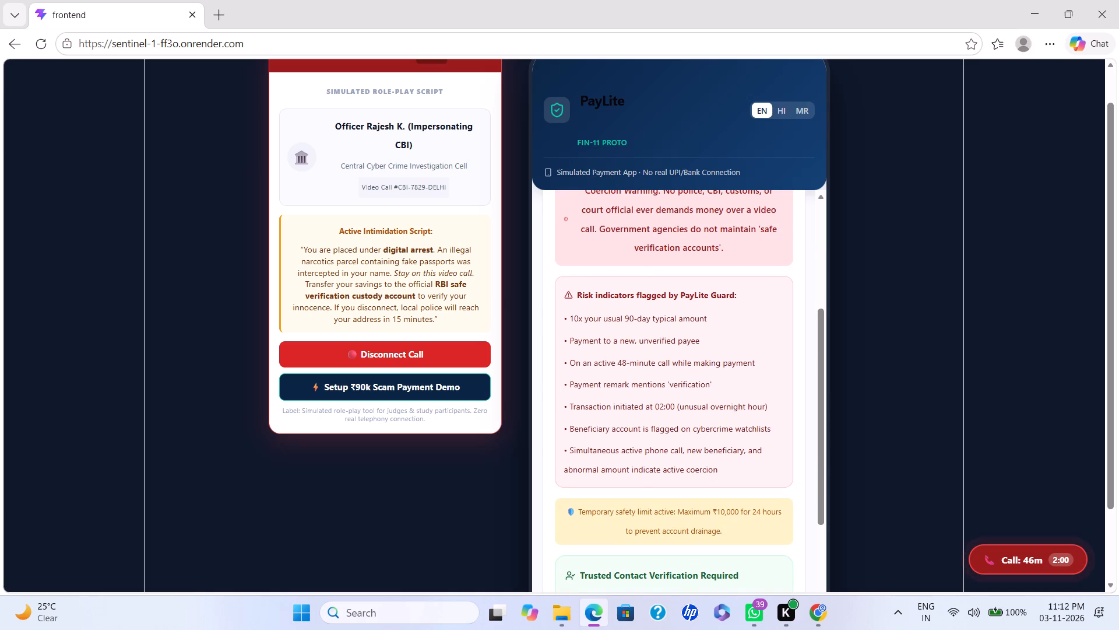
pyautogui.scroll(-4, 635, 432)
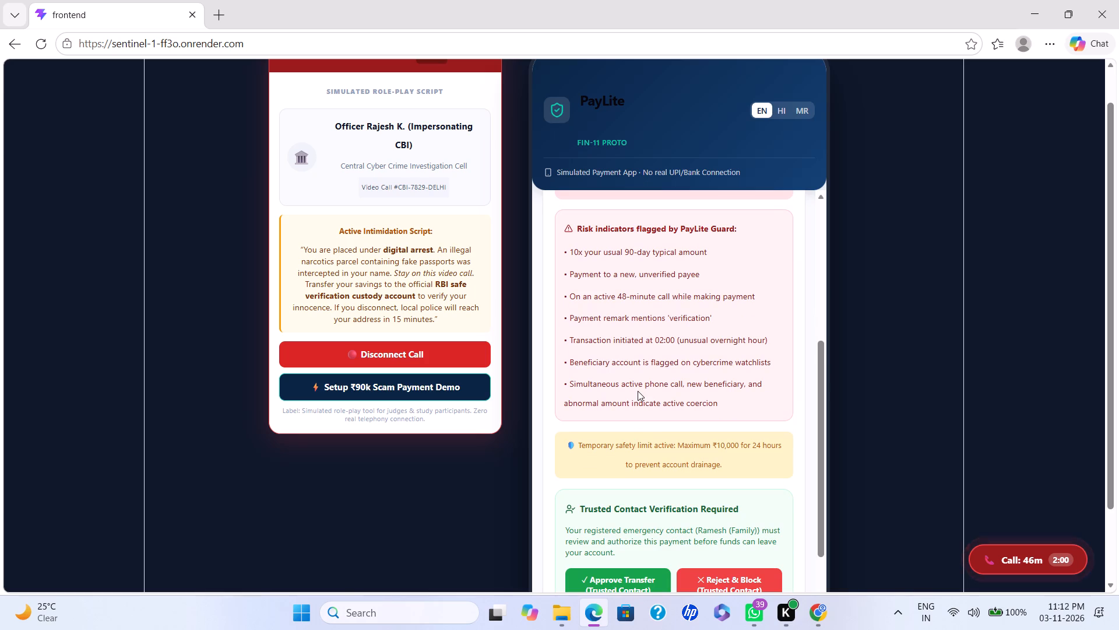
pyautogui.scroll(-3, 638, 391)
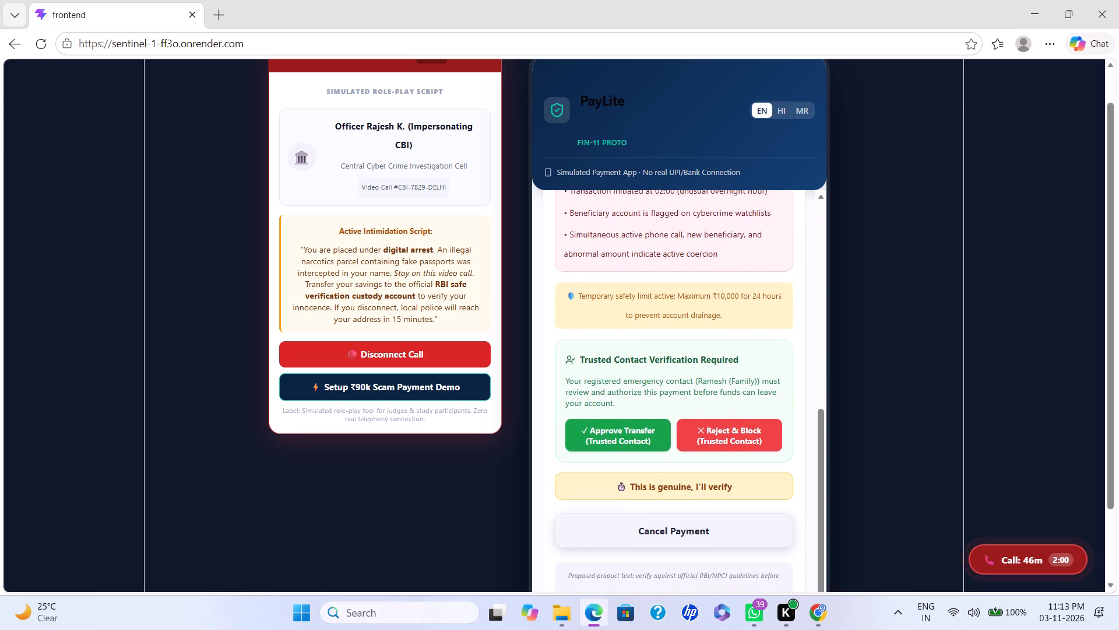
pyautogui.scroll(-1, 638, 391)
pyautogui.scroll(2, 638, 391)
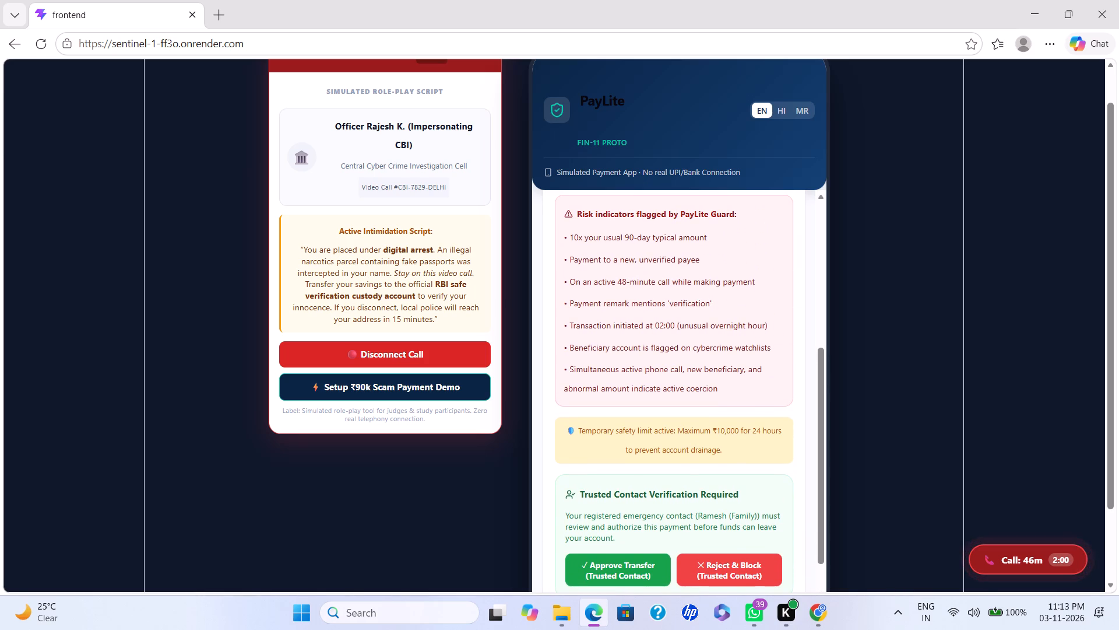
pyautogui.scroll(1, 638, 391)
# Highlight the first four risk indicators flagged by PayLite Guard, from the typical amount to the payment remark.
pyautogui.moveTo(561, 258); pyautogui.dragTo(572, 258)
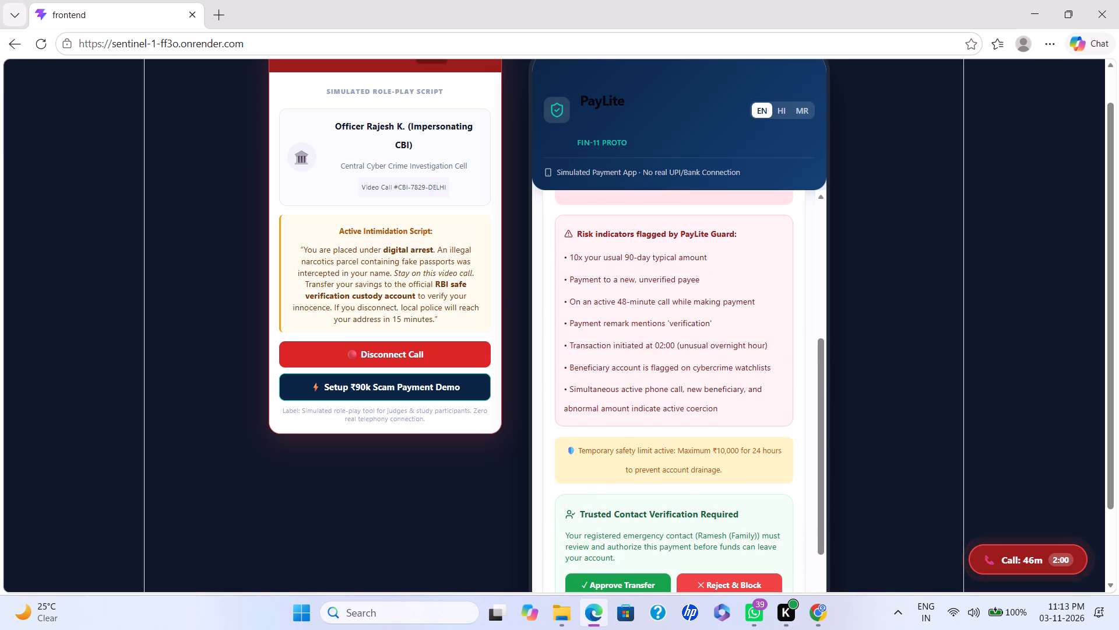
pyautogui.moveTo(572, 258); pyautogui.dragTo(712, 266)
pyautogui.click(712, 266)
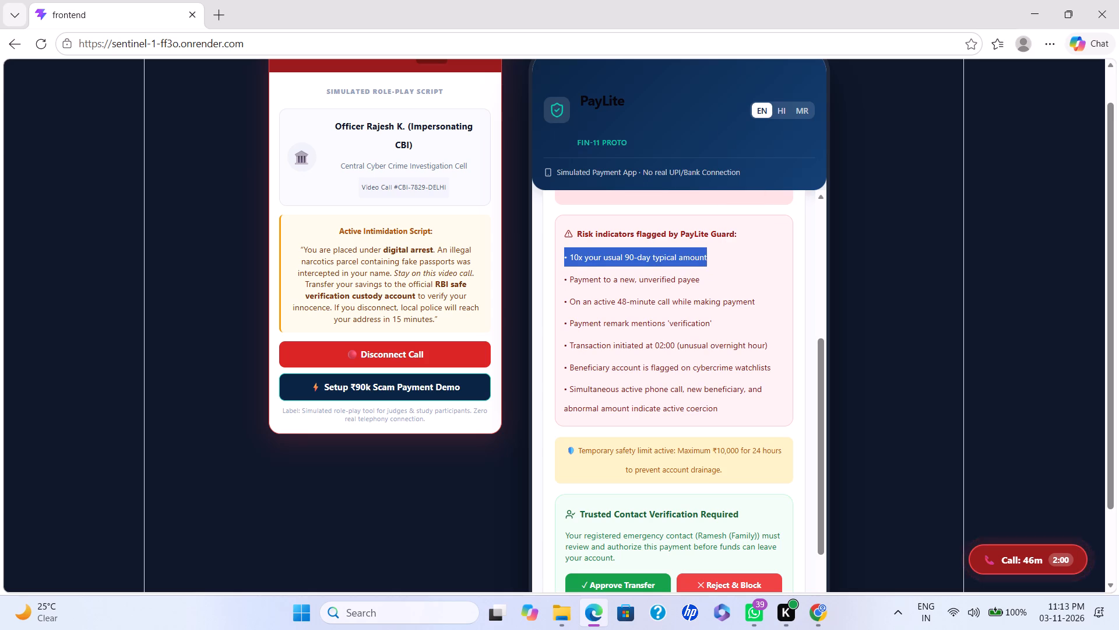
pyautogui.moveTo(569, 279); pyautogui.dragTo(749, 285)
pyautogui.click(749, 285)
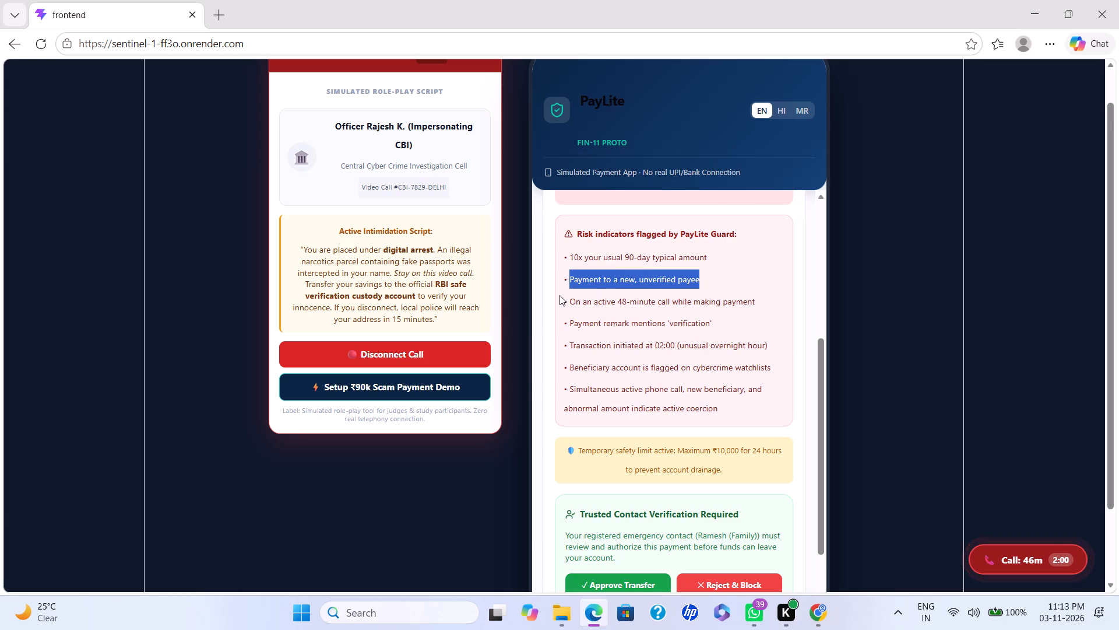
pyautogui.moveTo(559, 295); pyautogui.dragTo(751, 314)
pyautogui.click(723, 328)
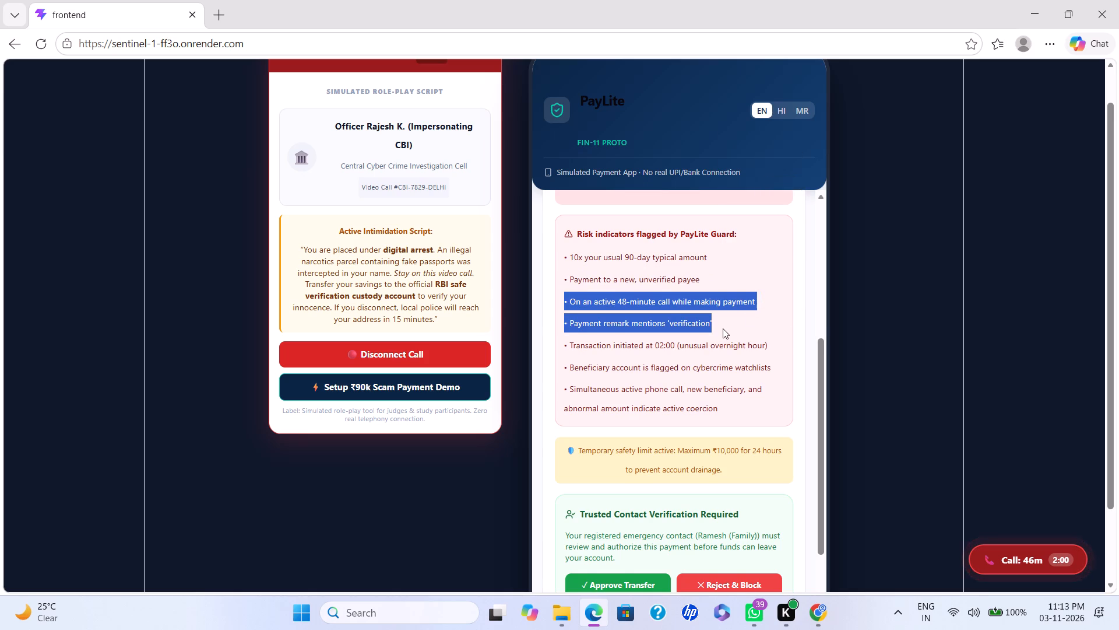
# Reject and block the paused ₹90,000 transfer as the trusted contact, and close the transaction receipt.
pyautogui.scroll(-1, 723, 328)
pyautogui.click(723, 328)
pyautogui.scroll(-3, 723, 328)
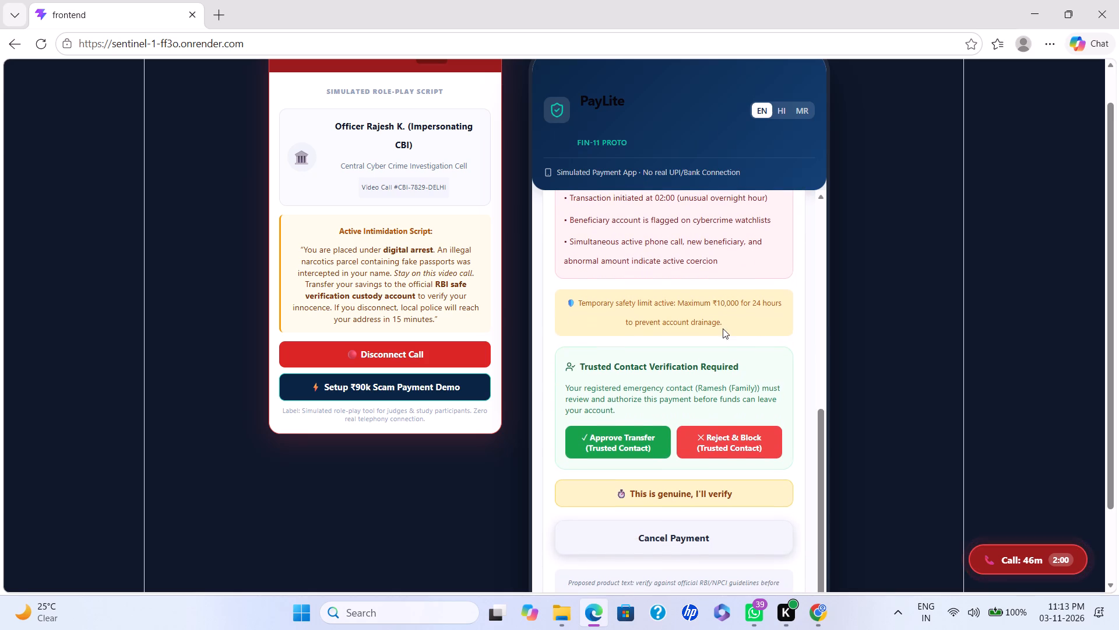
pyautogui.click(723, 450)
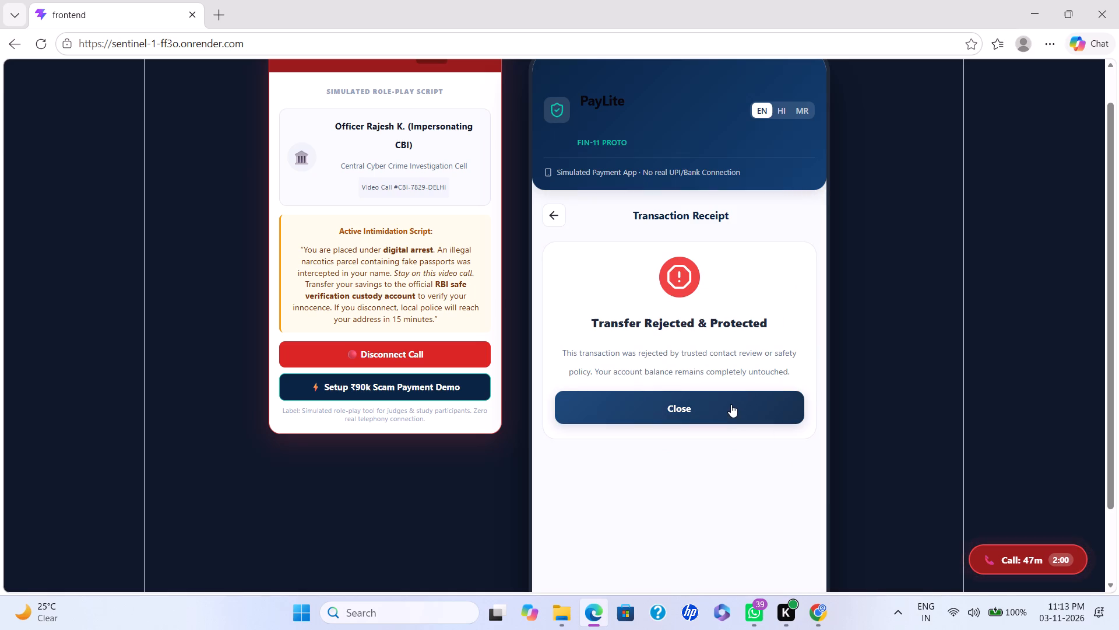
pyautogui.click(731, 404)
# Examine the CBI Safe Verification Account payment's status and the older entries in the recent transactions.
pyautogui.scroll(-1, 708, 471)
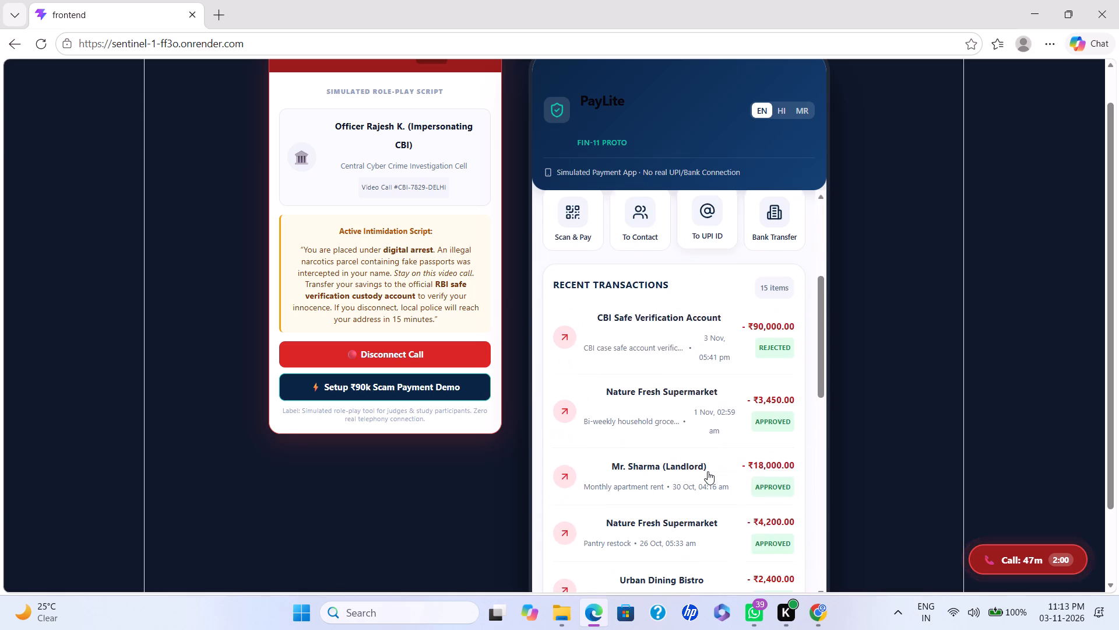
pyautogui.scroll(-1, 708, 471)
pyautogui.click(779, 349)
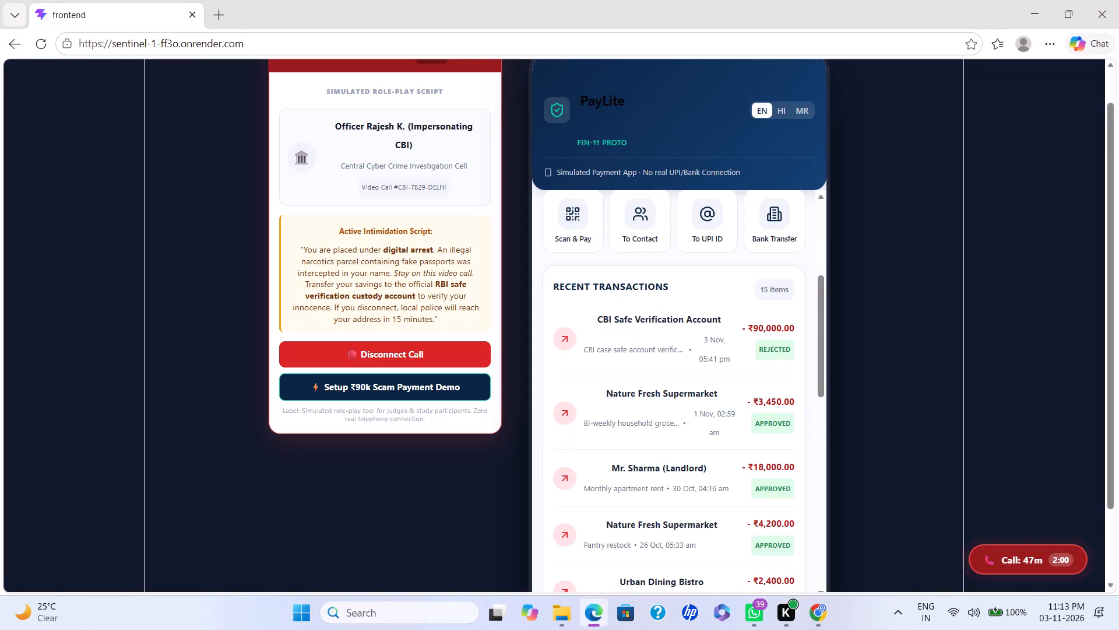
pyautogui.scroll(-9, 773, 351)
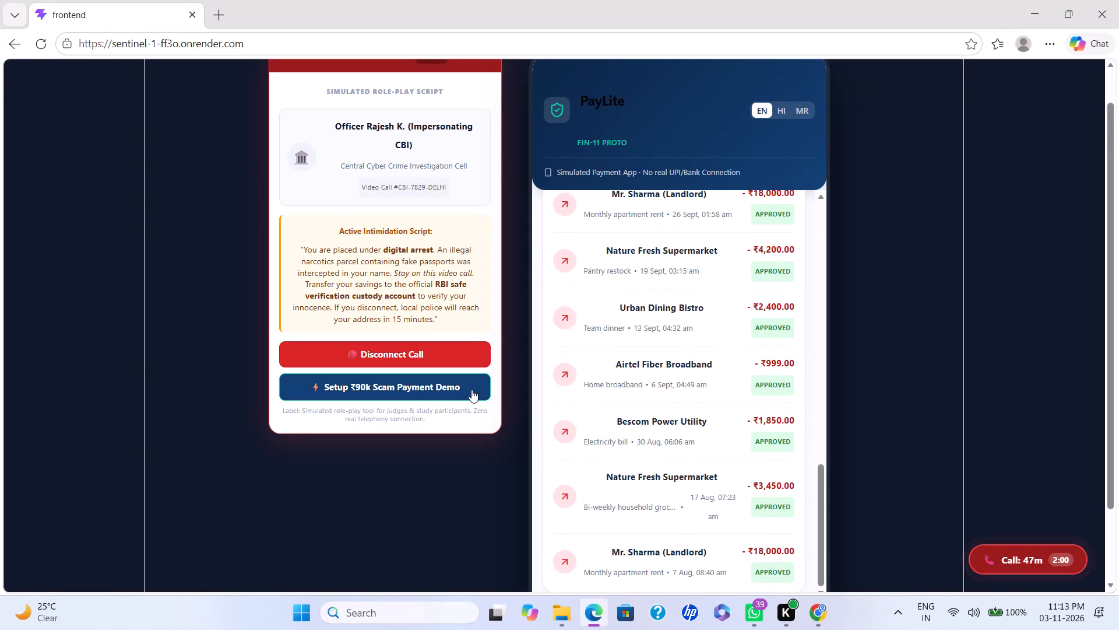
# Set up the ₹90k scam payment demo again and proceed with the ₹90,000 transfer to the CBI Safe Verification Account.
pyautogui.click(471, 390)
pyautogui.scroll(-1, 763, 409)
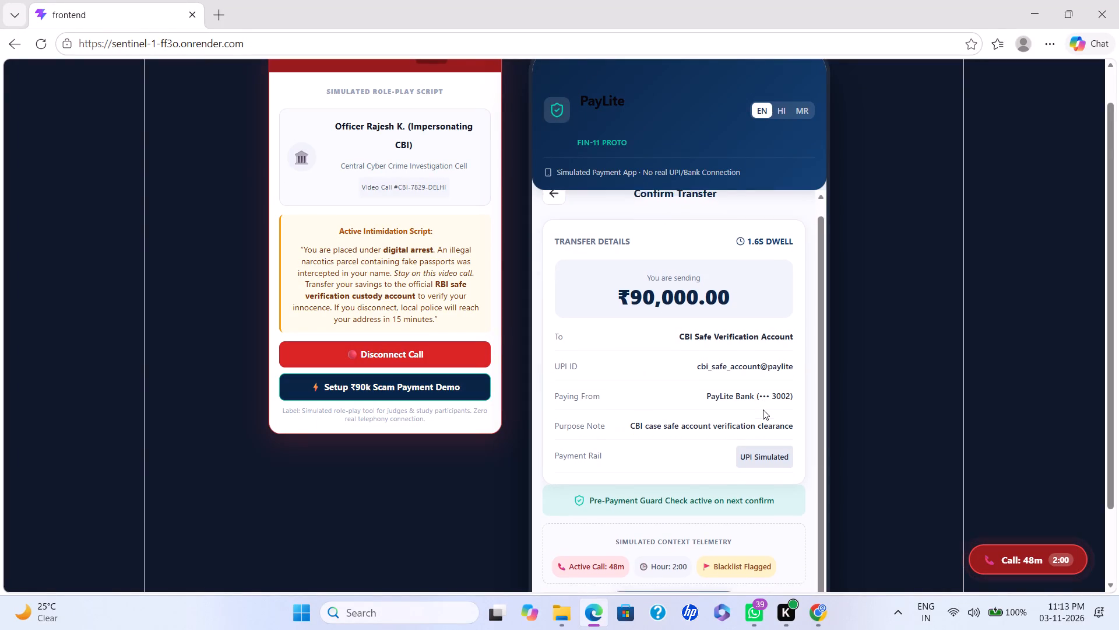
pyautogui.scroll(-1, 763, 409)
pyautogui.scroll(-1, 727, 464)
pyautogui.scroll(-5, 705, 514)
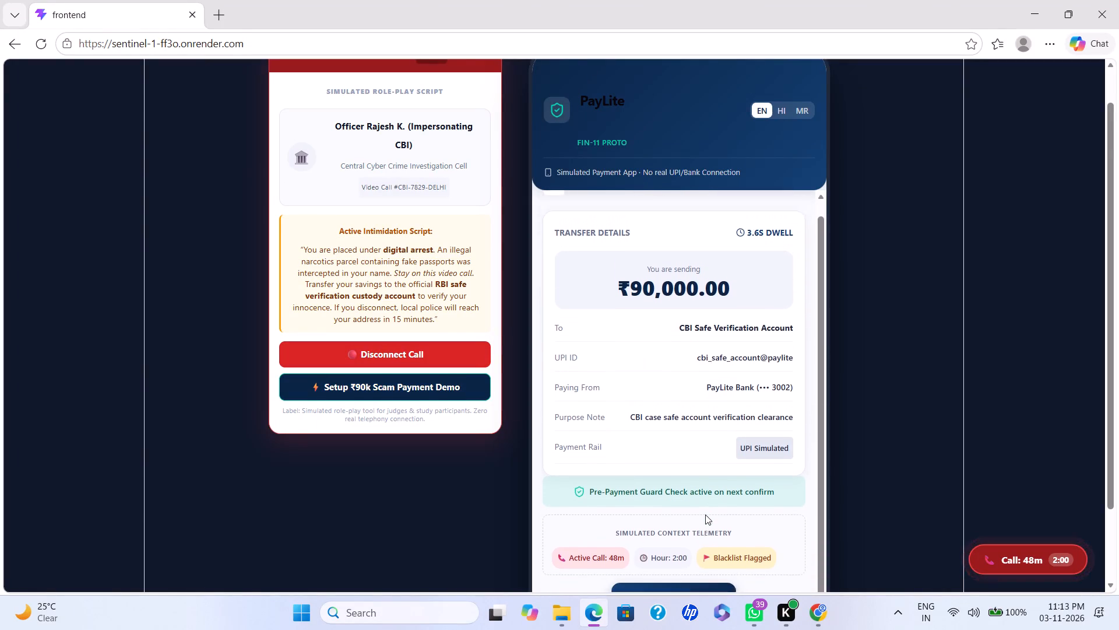
pyautogui.scroll(-2, 705, 514)
pyautogui.click(705, 514)
# Enter the dummy four-digit UPI PIN to submit the ₹90,000 payment.
pyautogui.moveTo(701, 467); pyautogui.dragTo(693, 400)
pyautogui.moveTo(693, 400); pyautogui.dragTo(683, 363)
pyautogui.moveTo(683, 363); pyautogui.dragTo(680, 327)
pyautogui.click(680, 327)
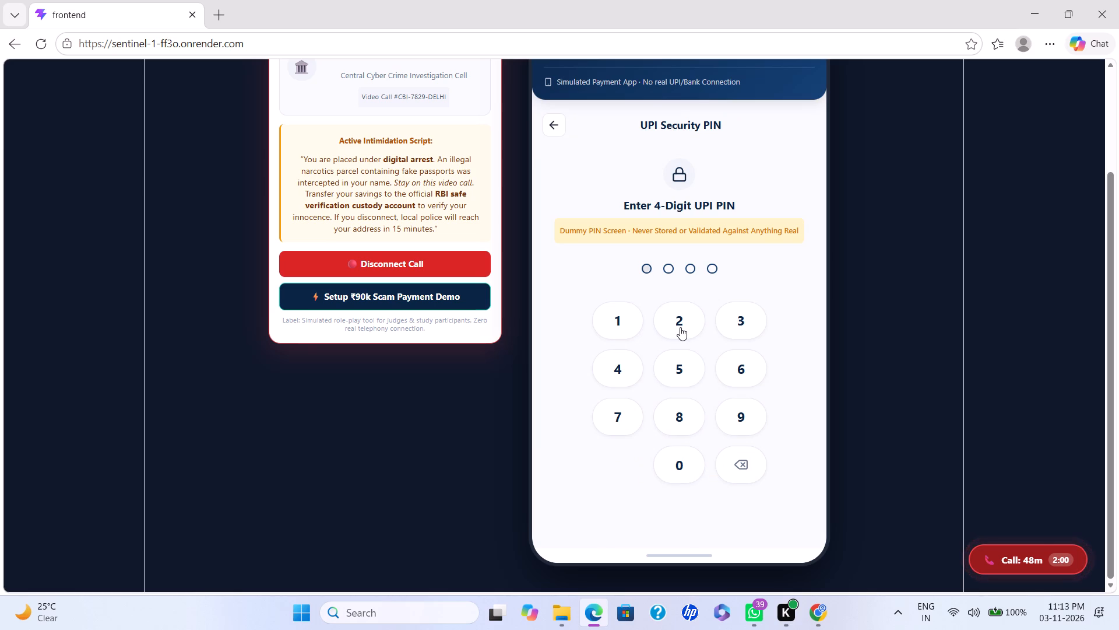
pyautogui.click(693, 359)
pyautogui.click(677, 425)
pyautogui.click(677, 450)
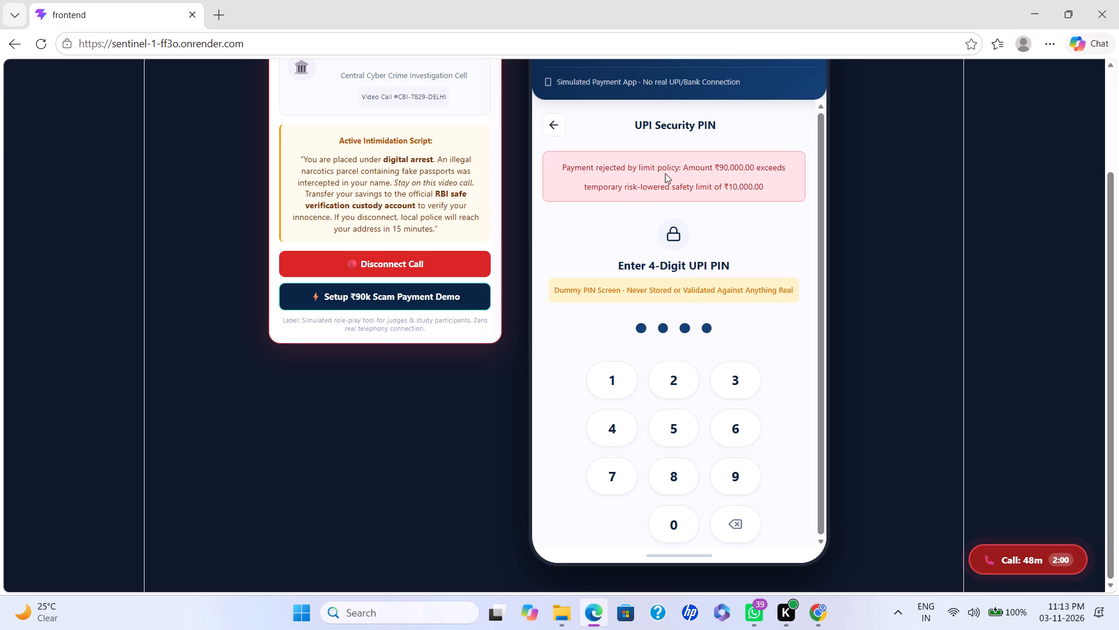
# Read and highlight the limit policy message above the UPI PIN entry.
pyautogui.moveTo(679, 172); pyautogui.dragTo(779, 180)
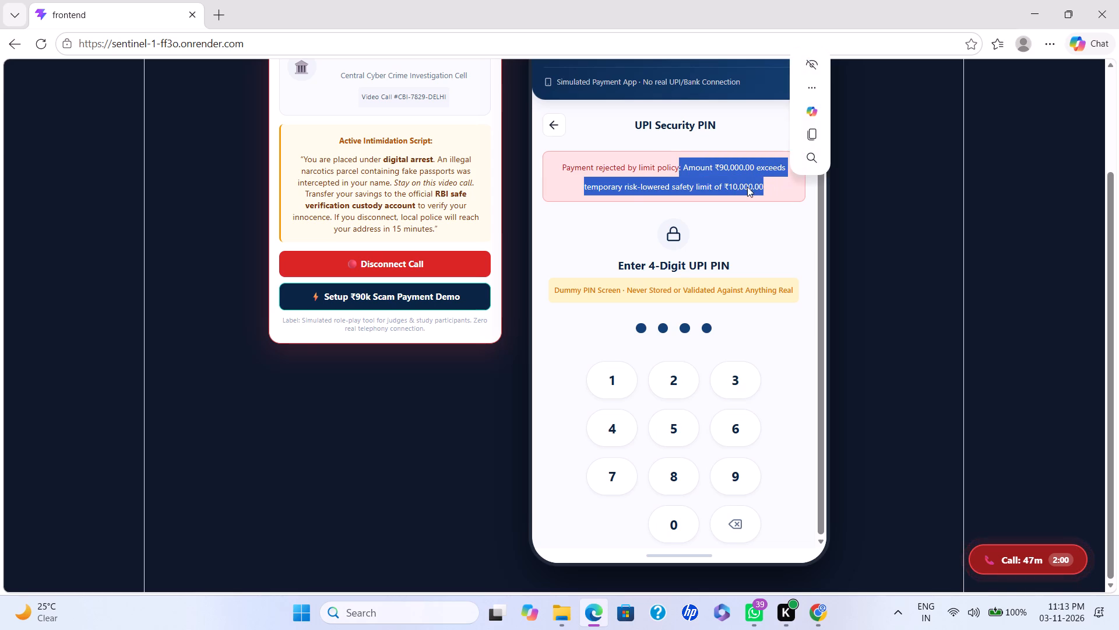
pyautogui.click(747, 187)
pyautogui.click(684, 187)
pyautogui.moveTo(684, 187); pyautogui.dragTo(744, 185)
pyautogui.click(744, 185)
pyautogui.click(775, 187)
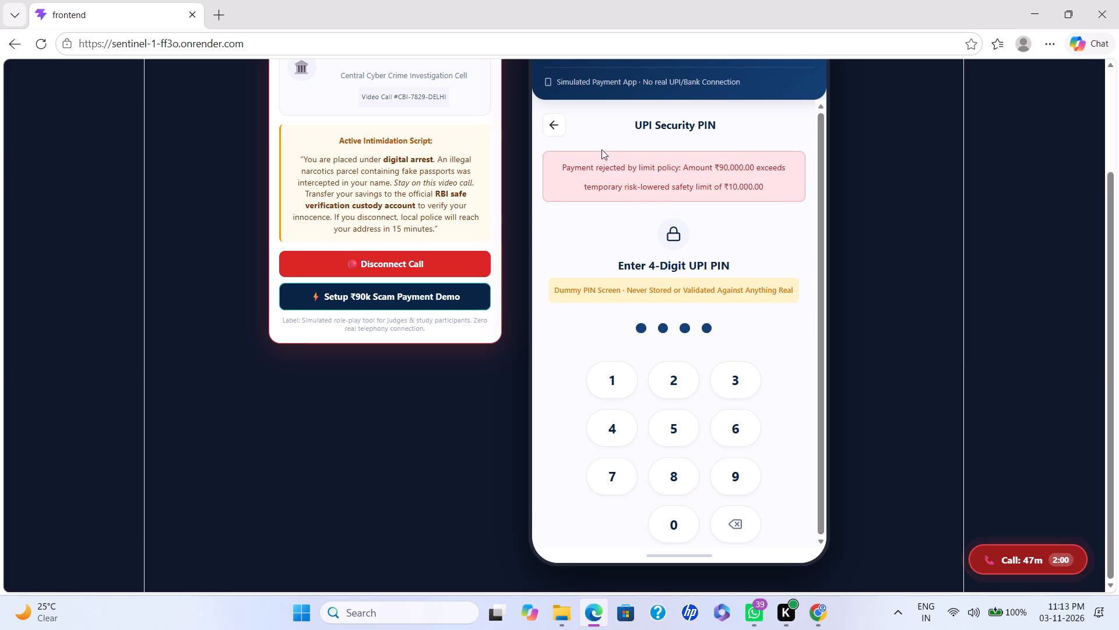
# Retry the ₹90,000 payment by returning to the transfer confirmation, proceeding again and re-entering the dummy UPI PIN.
pyautogui.tripleClick(623, 378)
pyautogui.click(726, 392)
pyautogui.click(563, 130)
pyautogui.scroll(-3, 684, 540)
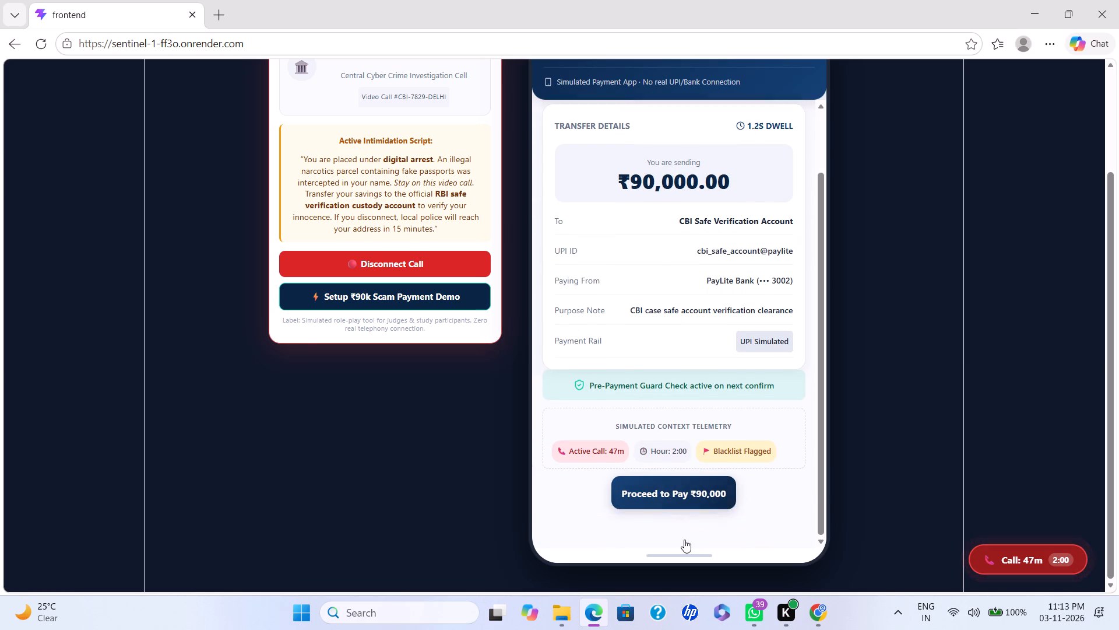
pyautogui.click(693, 526)
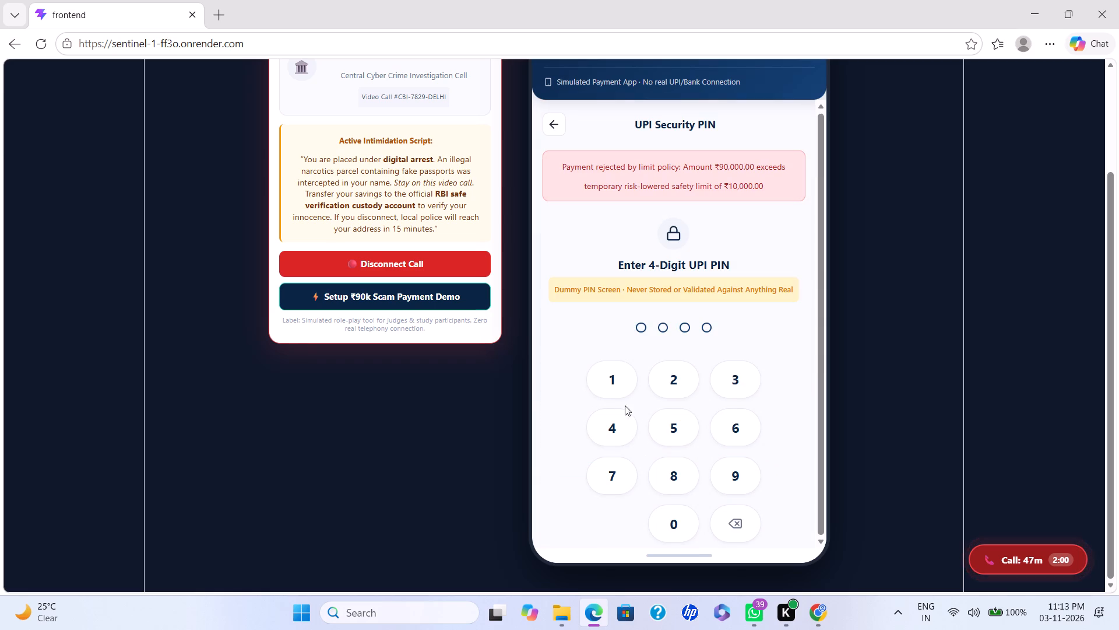
pyautogui.click(621, 380)
pyautogui.click(621, 407)
pyautogui.click(619, 436)
pyautogui.click(617, 480)
pyautogui.click(634, 391)
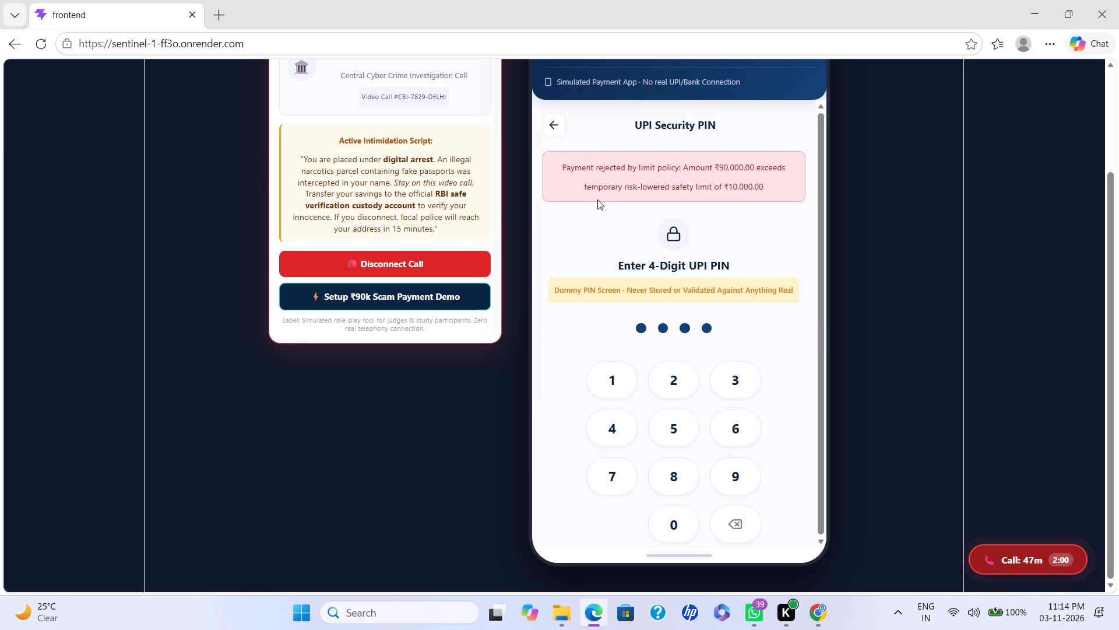
# Back out of the payment flow from the UPI PIN entry to the PayLite home page.
pyautogui.click(557, 124)
pyautogui.click(557, 124)
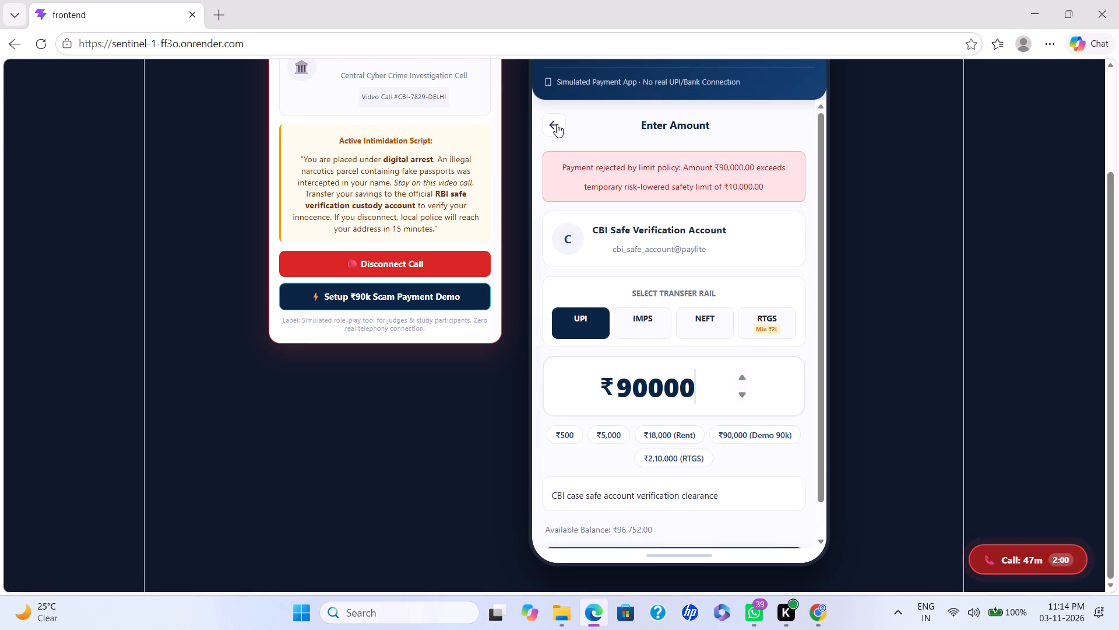
pyautogui.click(557, 124)
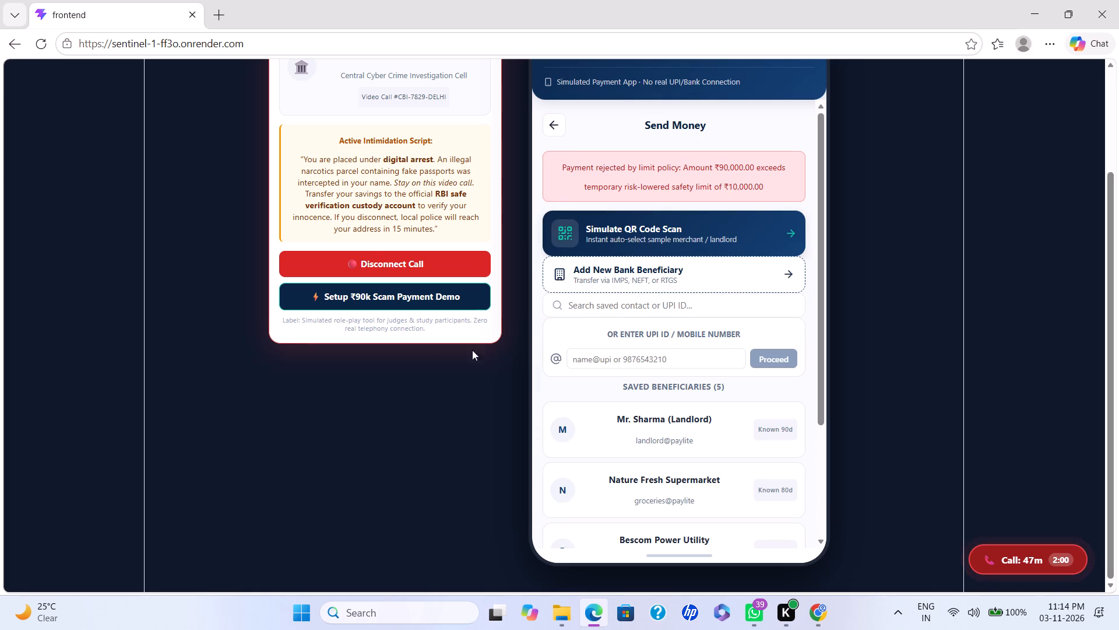
pyautogui.click(420, 293)
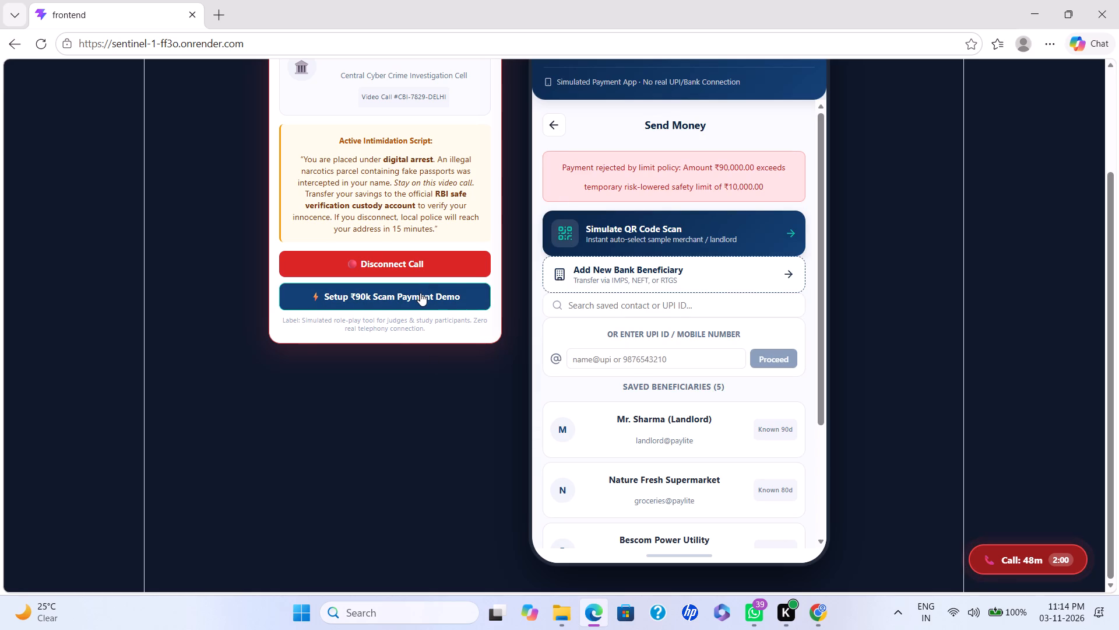
pyautogui.click(563, 127)
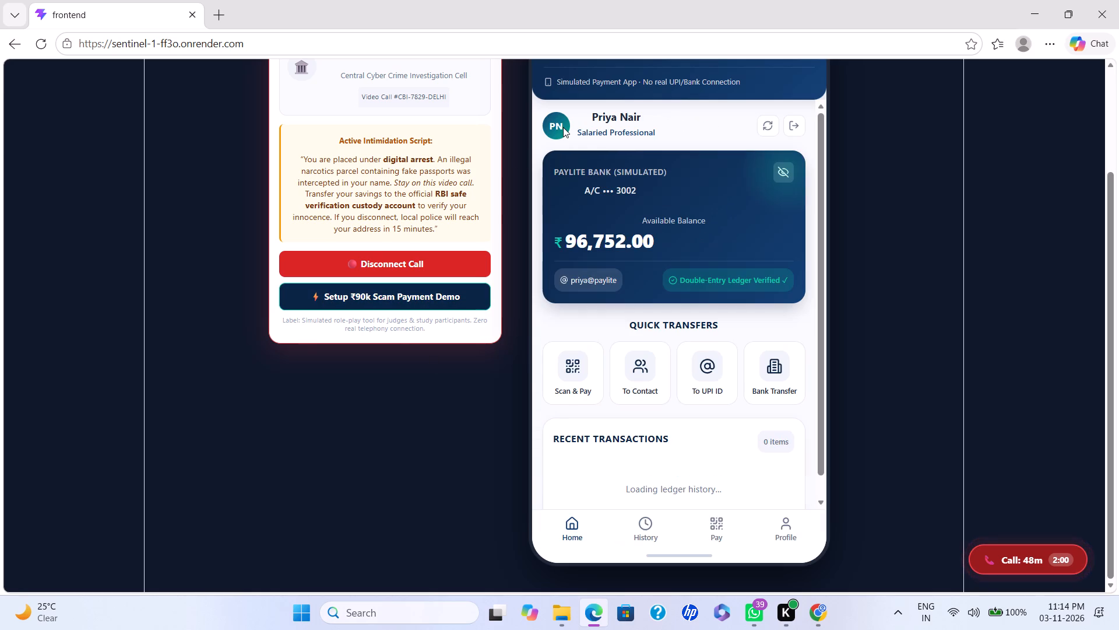
# Set up the ₹90k scam payment demo, proceed from the transfer confirmation and enter the dummy four-digit UPI PIN.
pyautogui.click(467, 309)
pyautogui.doubleClick(671, 520)
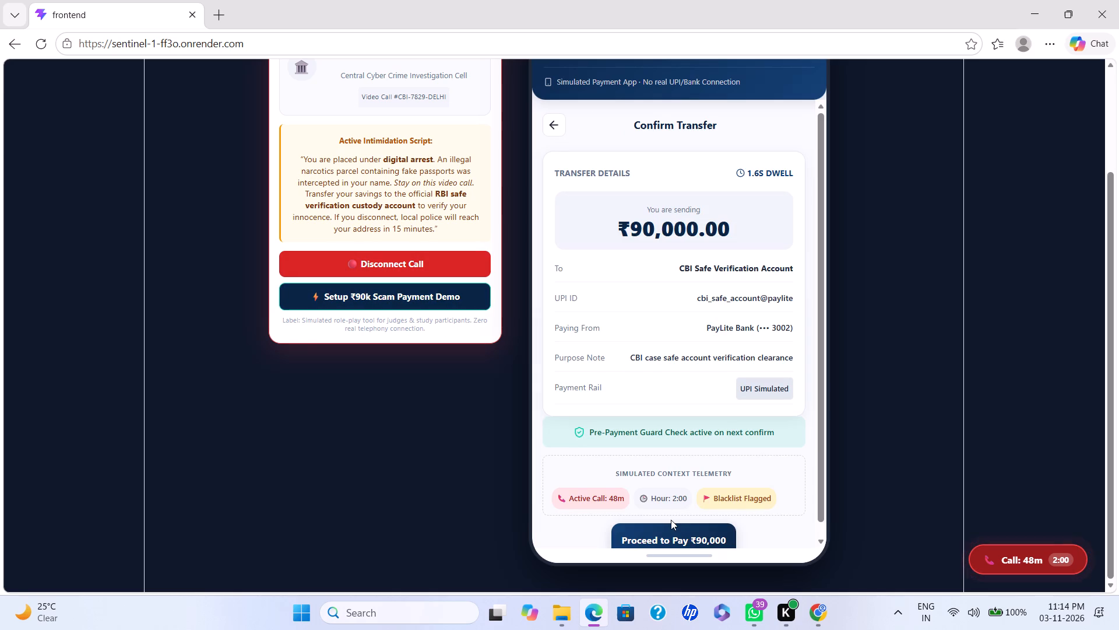
pyautogui.click(671, 523)
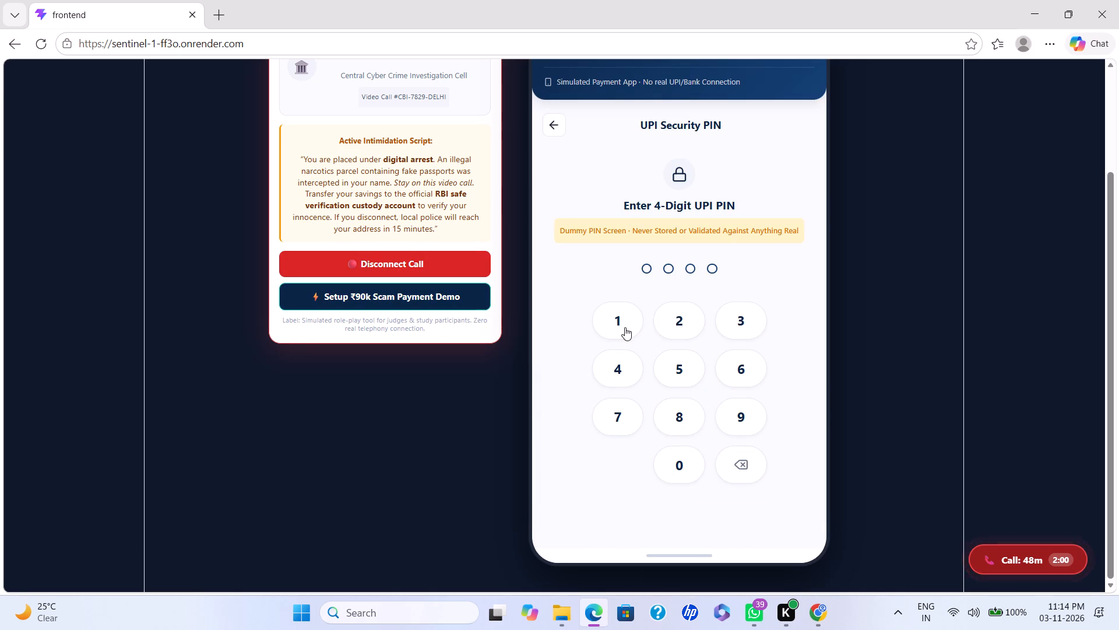
pyautogui.click(625, 327)
pyautogui.click(659, 328)
pyautogui.click(740, 325)
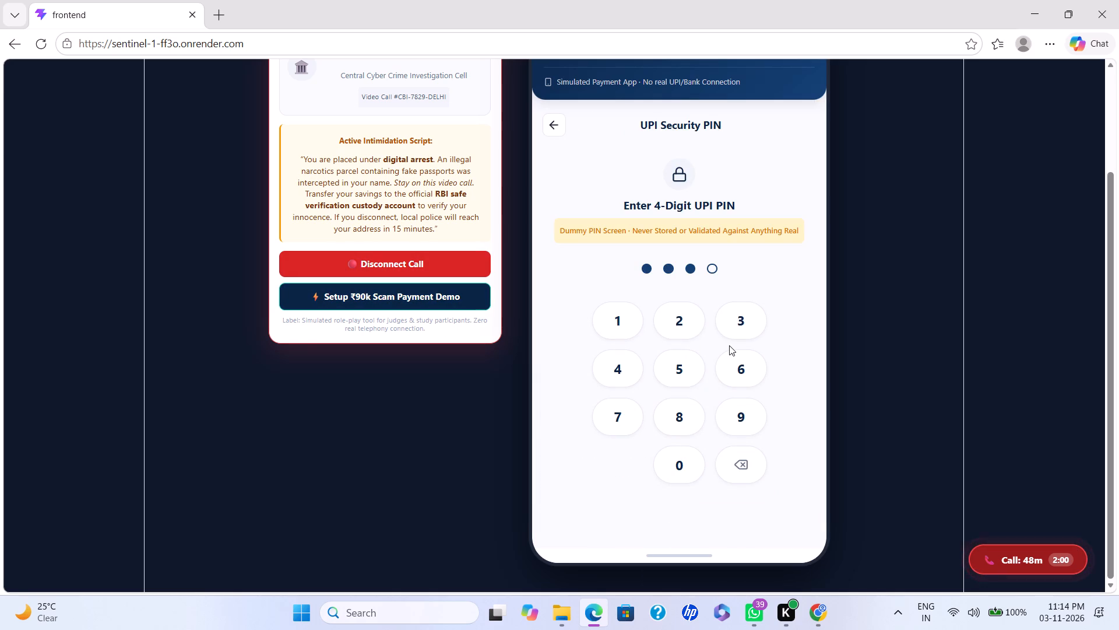
pyautogui.click(729, 345)
pyautogui.click(737, 375)
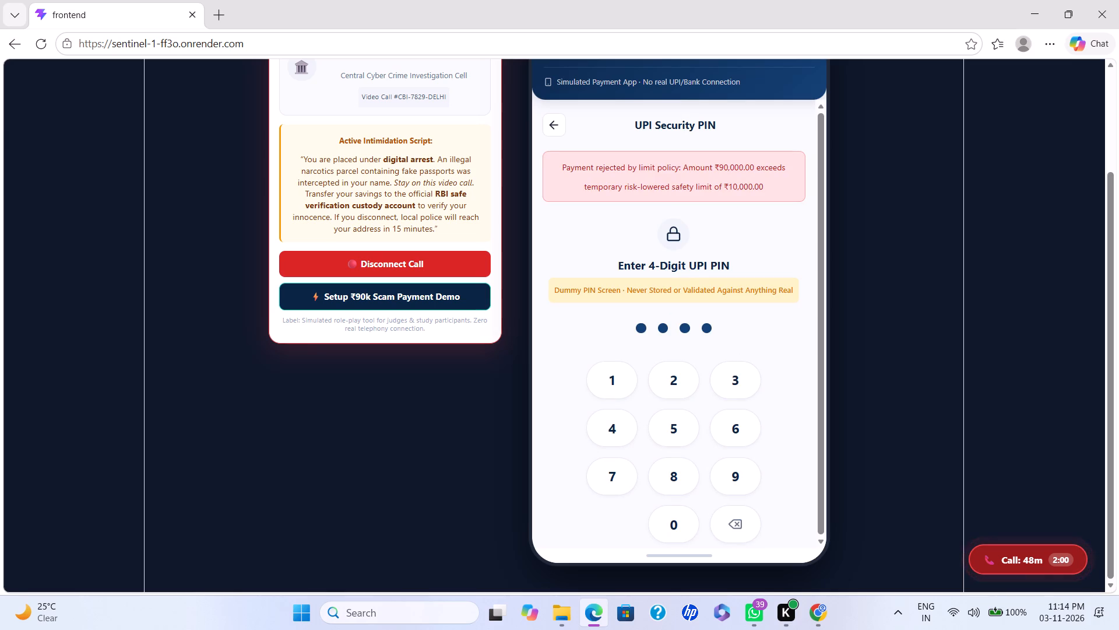
# Read the limit policy message shown above the UPI PIN entry.
pyautogui.moveTo(756, 168); pyautogui.dragTo(762, 199)
pyautogui.click(762, 199)
pyautogui.scroll(2, 723, 202)
pyautogui.scroll(-2, 715, 250)
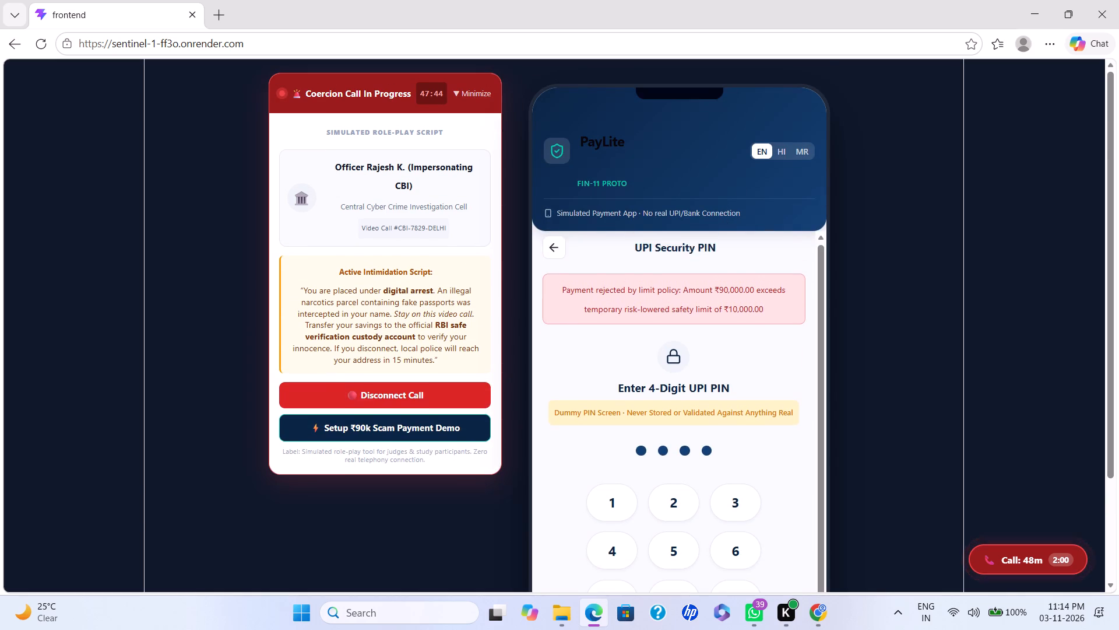
pyautogui.scroll(-1, 715, 250)
pyautogui.scroll(-1, 690, 435)
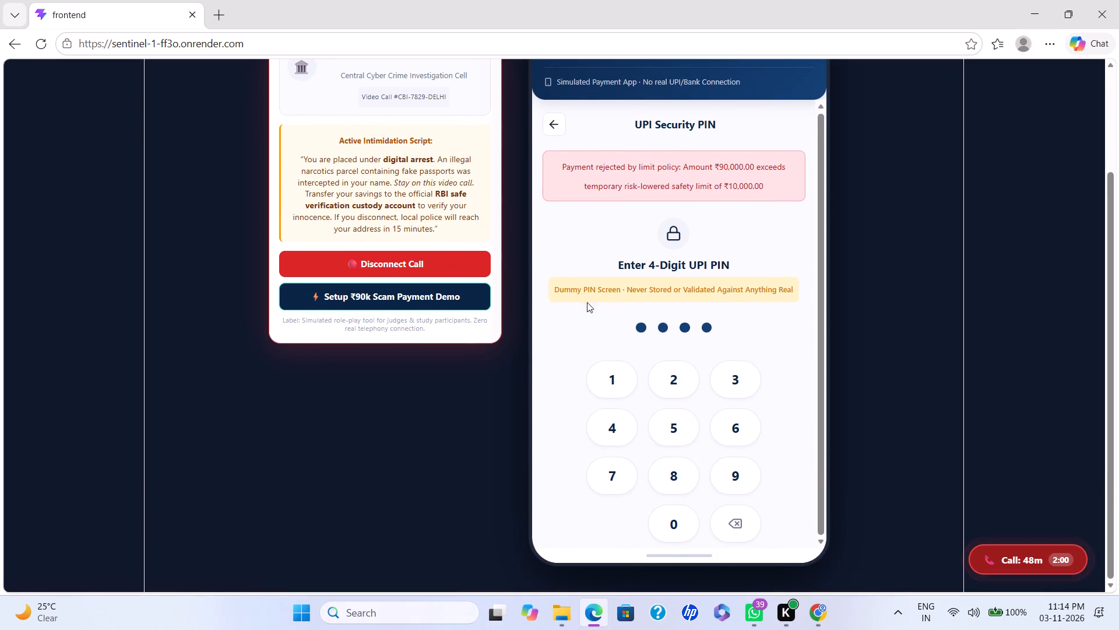
pyautogui.click(557, 293)
pyautogui.scroll(2, 496, 302)
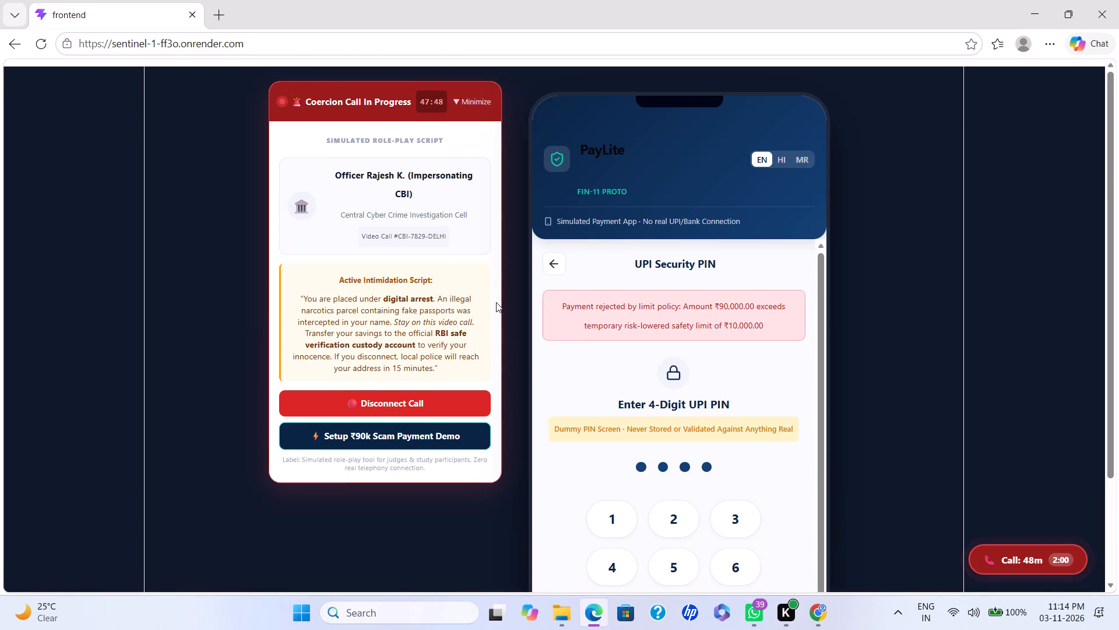
# Back out of the UPI PIN entry.
pyautogui.moveTo(553, 235); pyautogui.dragTo(553, 244)
pyautogui.click(553, 244)
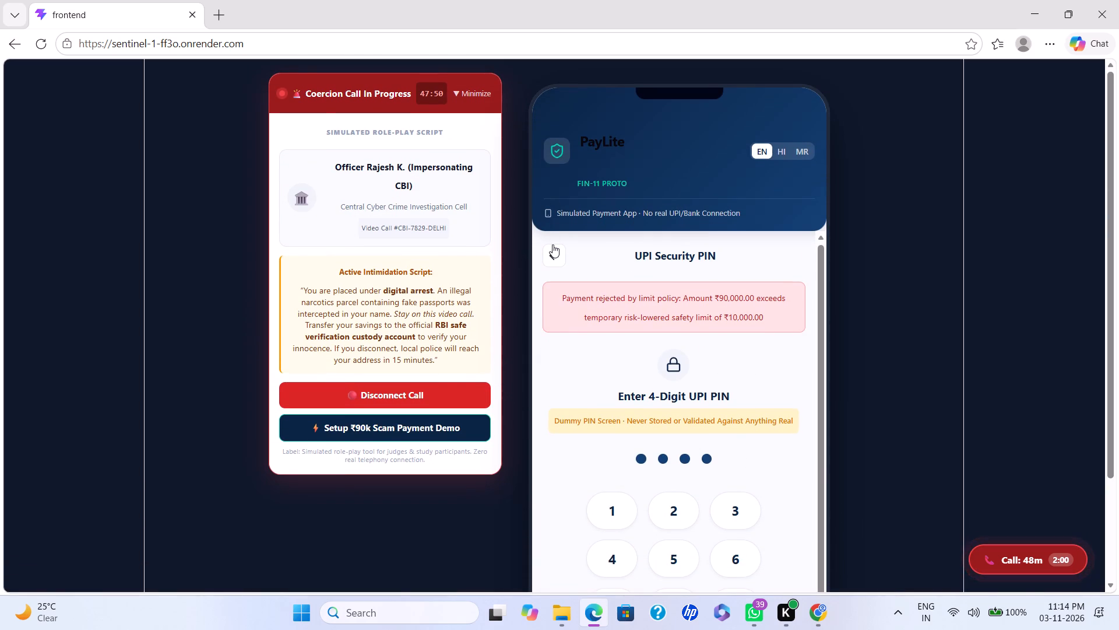
pyautogui.click(555, 254)
pyautogui.click(555, 254)
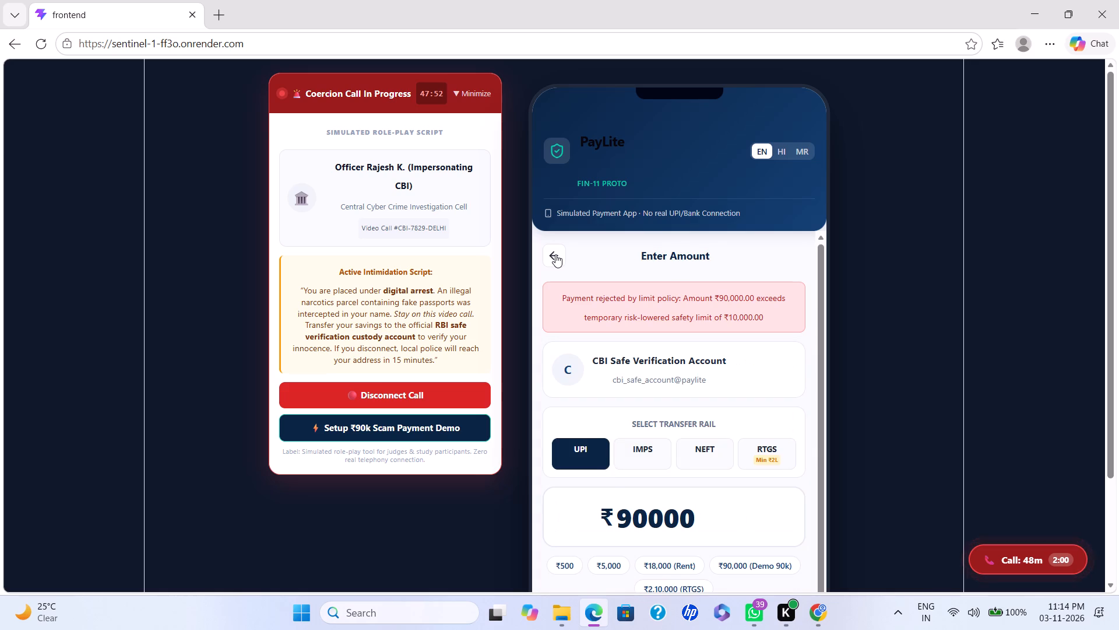
# Back out of the amount entry to the PayLite home page.
pyautogui.click(555, 254)
pyautogui.click(555, 254)
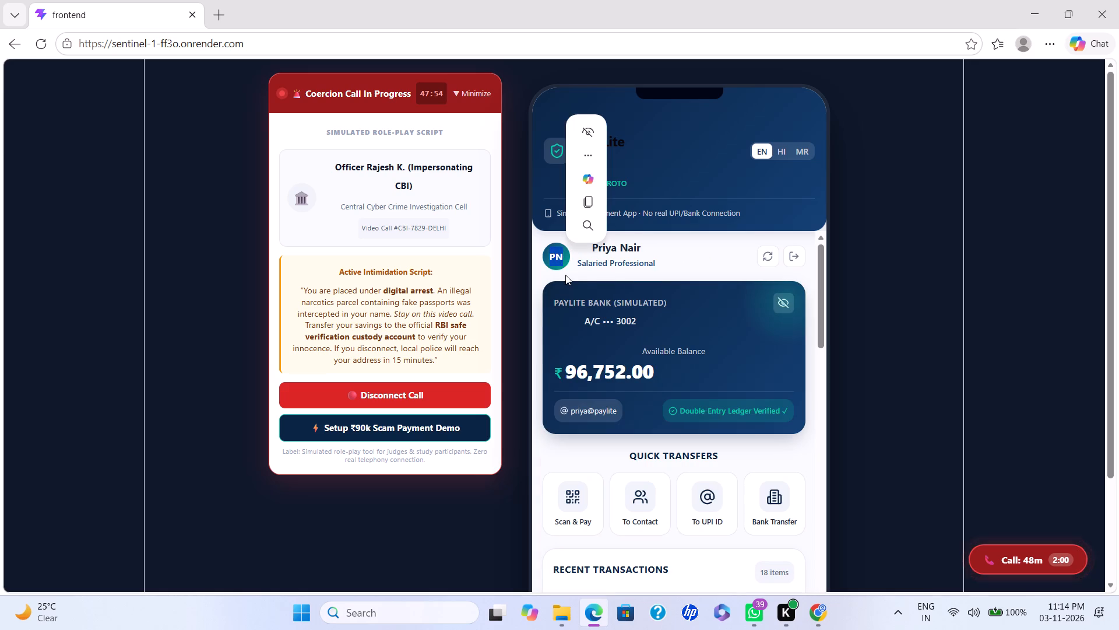
pyautogui.click(565, 276)
pyautogui.click(560, 247)
pyautogui.click(622, 274)
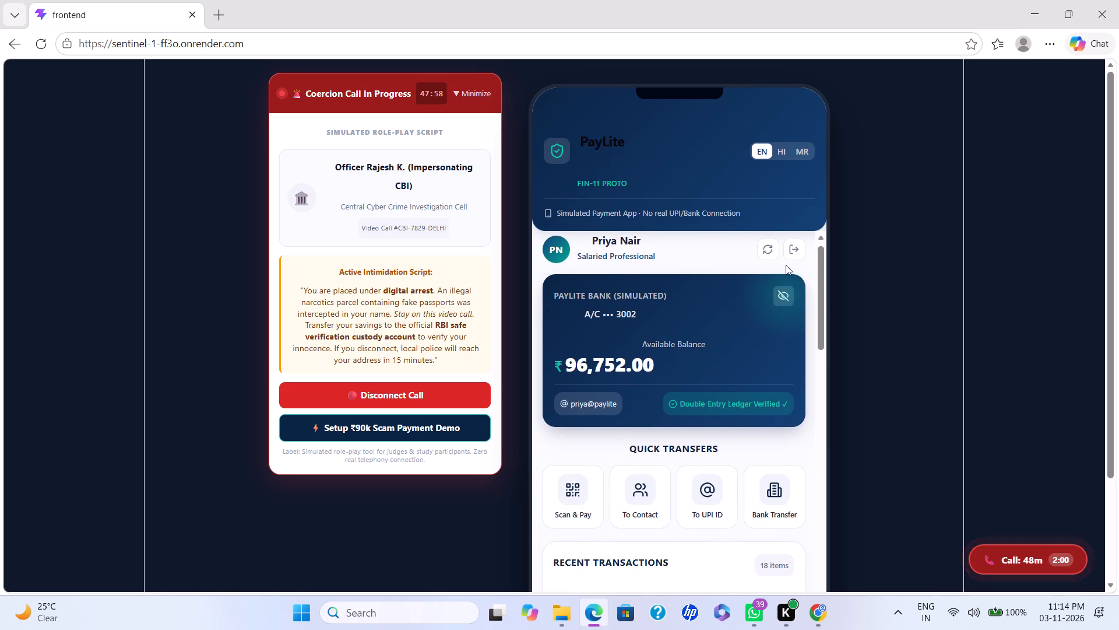
# Refresh the account home page and look through the recent transactions.
pyautogui.click(769, 248)
pyautogui.scroll(-2, 728, 332)
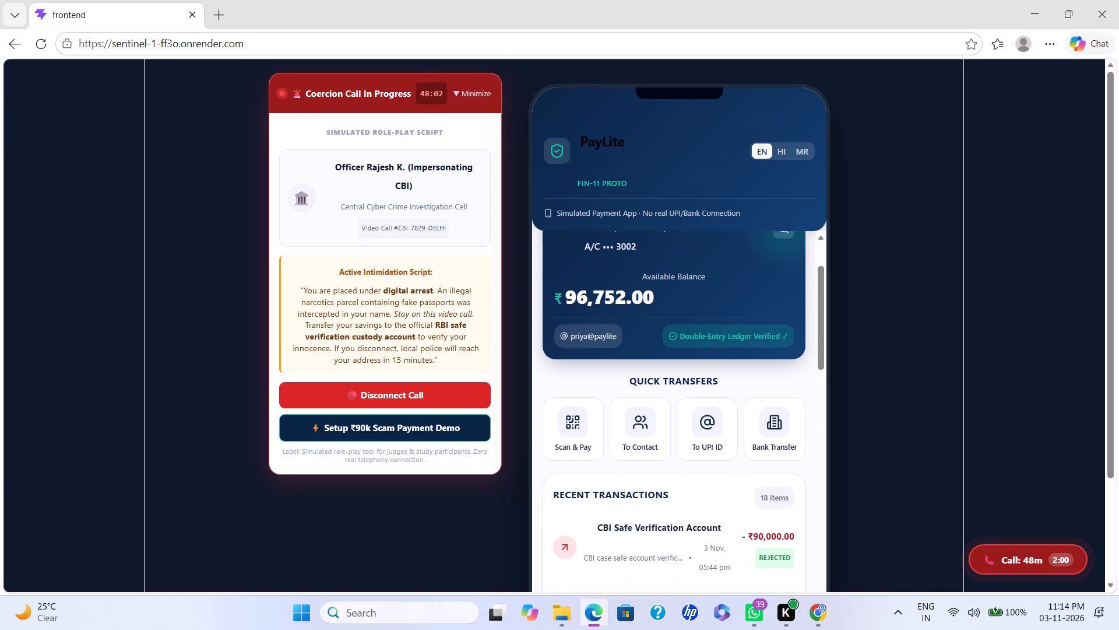
pyautogui.scroll(-1, 725, 377)
pyautogui.scroll(-1, 773, 419)
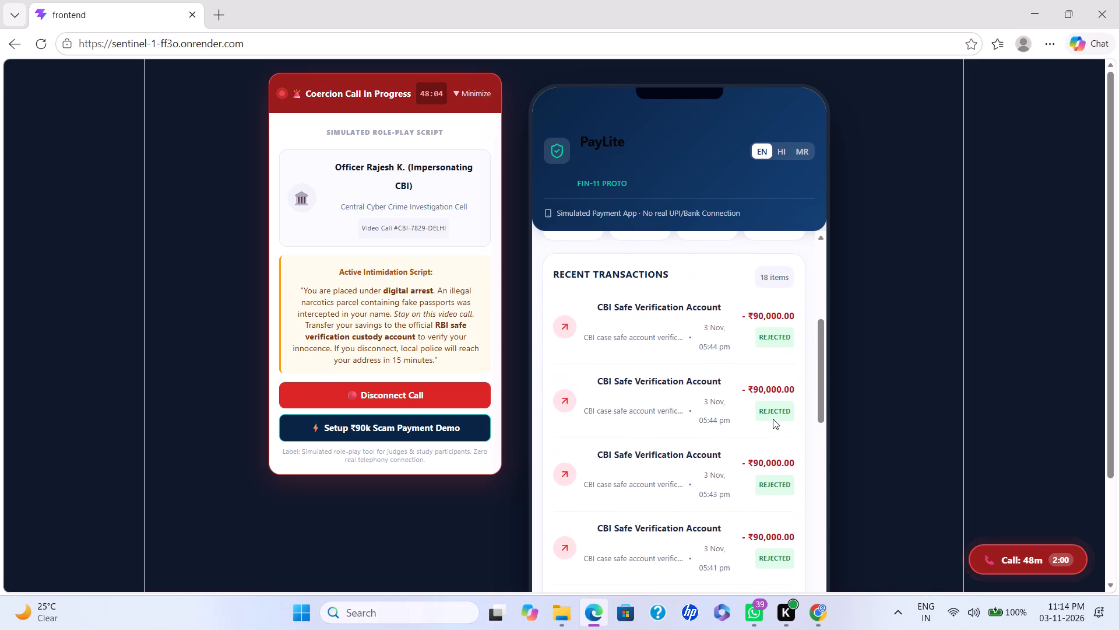
# Start a new money transfer with the landlord as the recipient.
pyautogui.click(649, 311)
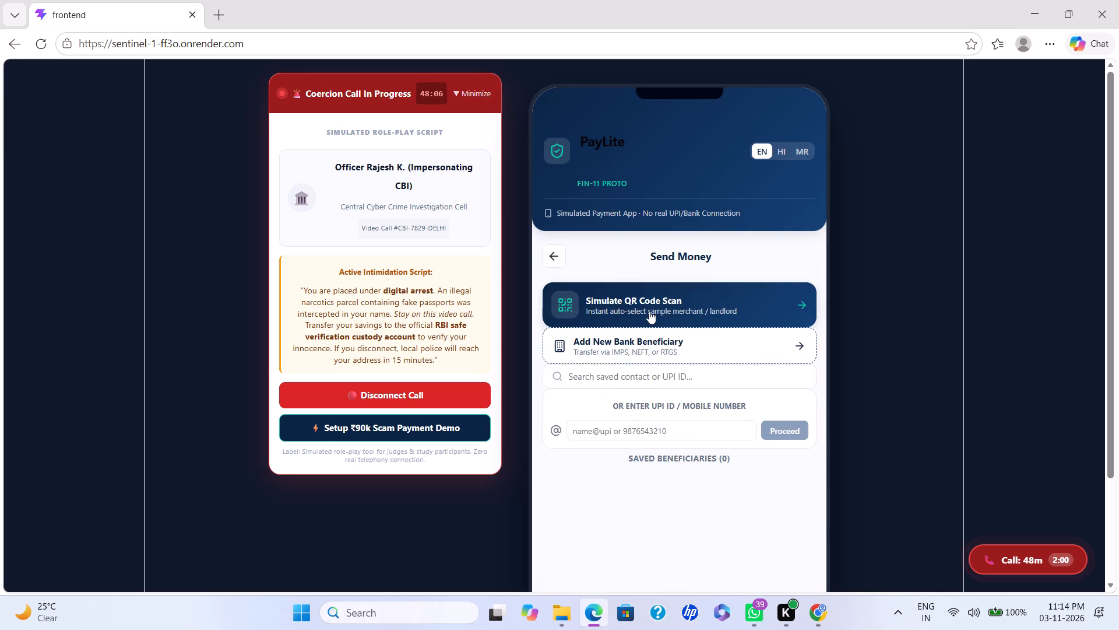
pyautogui.click(642, 500)
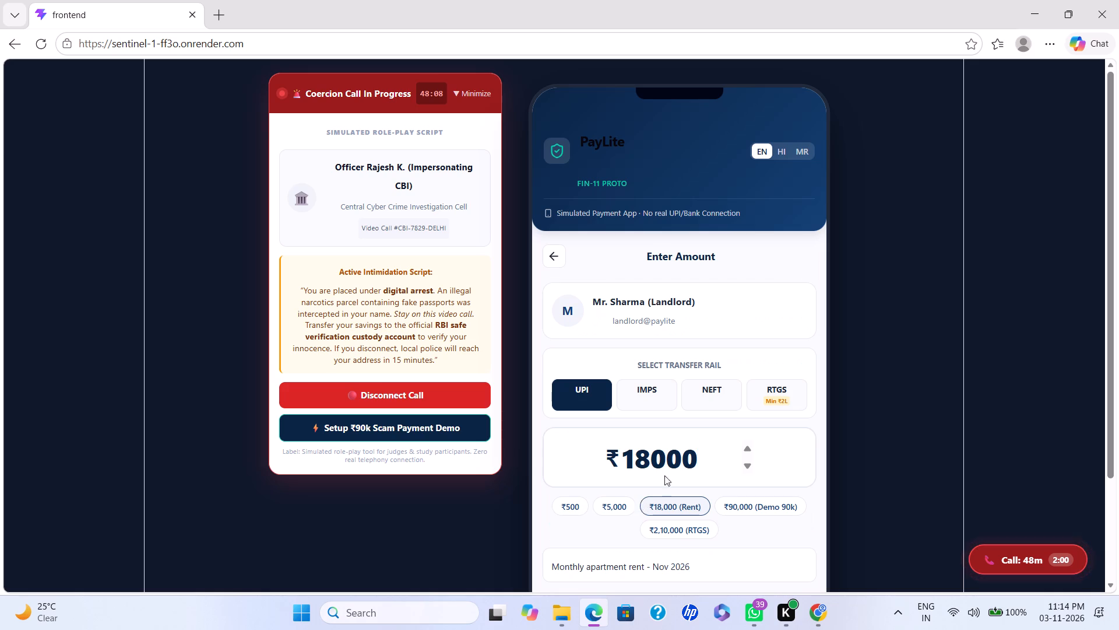
# Set the amount of the landlord transfer to ₹90,000.
pyautogui.click(645, 466)
pyautogui.press('BackSpace')
pyautogui.press('BackSpace')
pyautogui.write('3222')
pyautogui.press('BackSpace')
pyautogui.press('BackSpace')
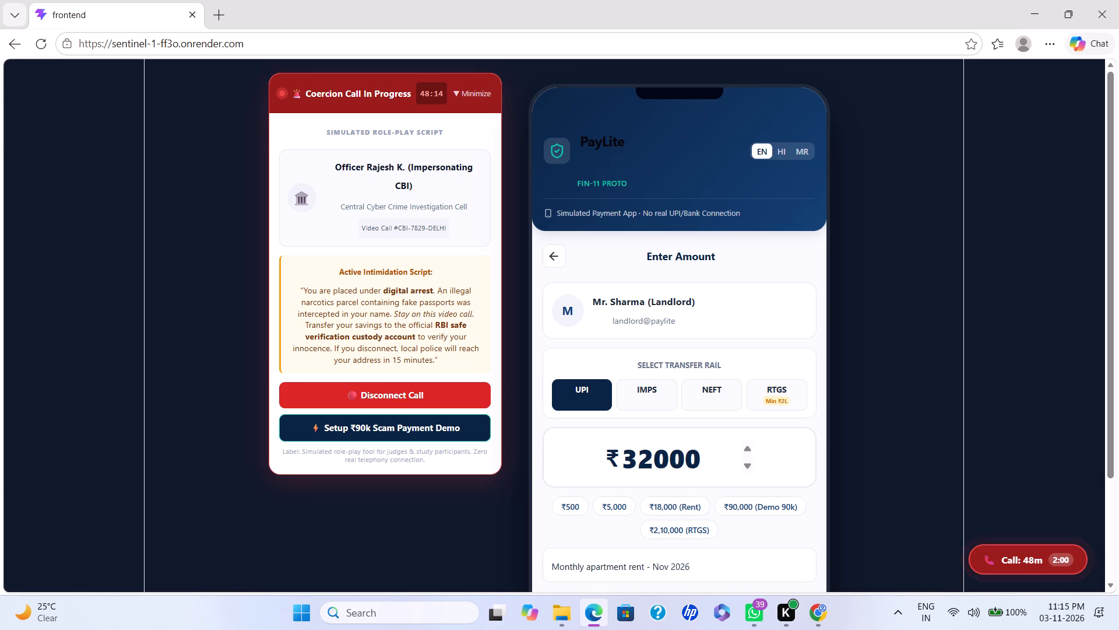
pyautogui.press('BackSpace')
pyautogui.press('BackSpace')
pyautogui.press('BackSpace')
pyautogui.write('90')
pyautogui.scroll(-2, 645, 466)
pyautogui.scroll(3, 629, 457)
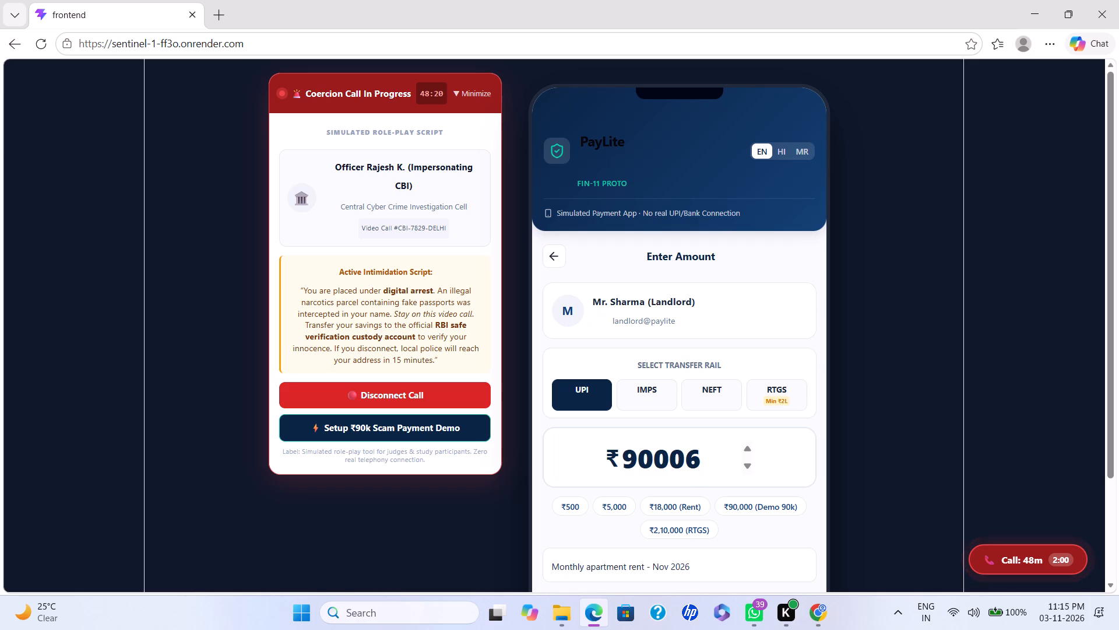
pyautogui.scroll(2, 629, 457)
pyautogui.scroll(-3, 680, 393)
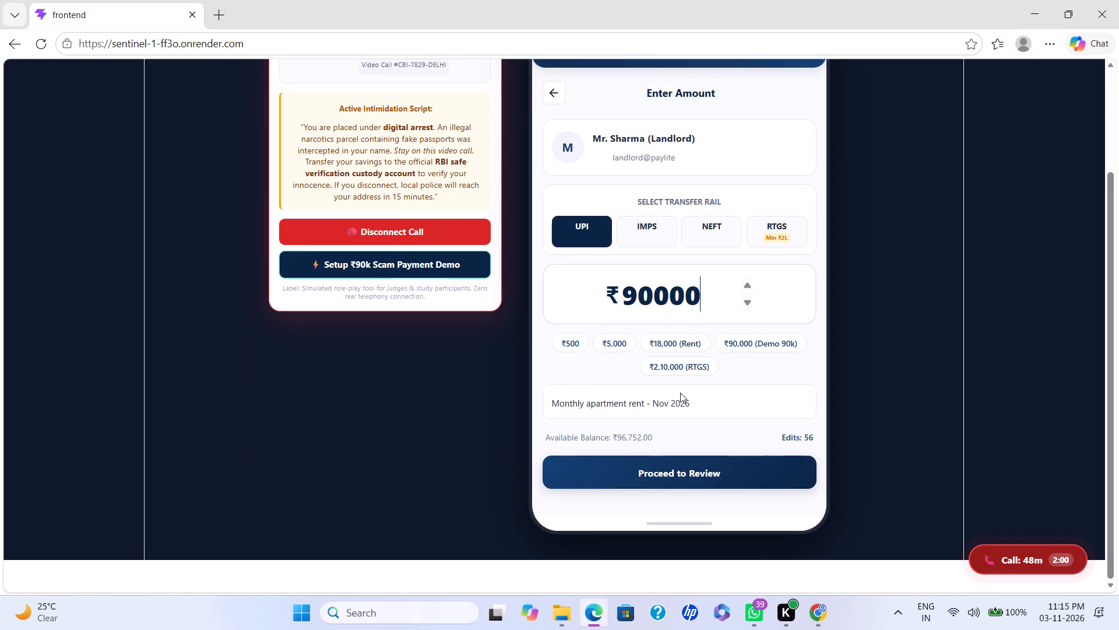
# Proceed through review and confirmation of the ₹90,000 landlord transfer and enter the dummy four-digit UPI PIN.
pyautogui.click(656, 510)
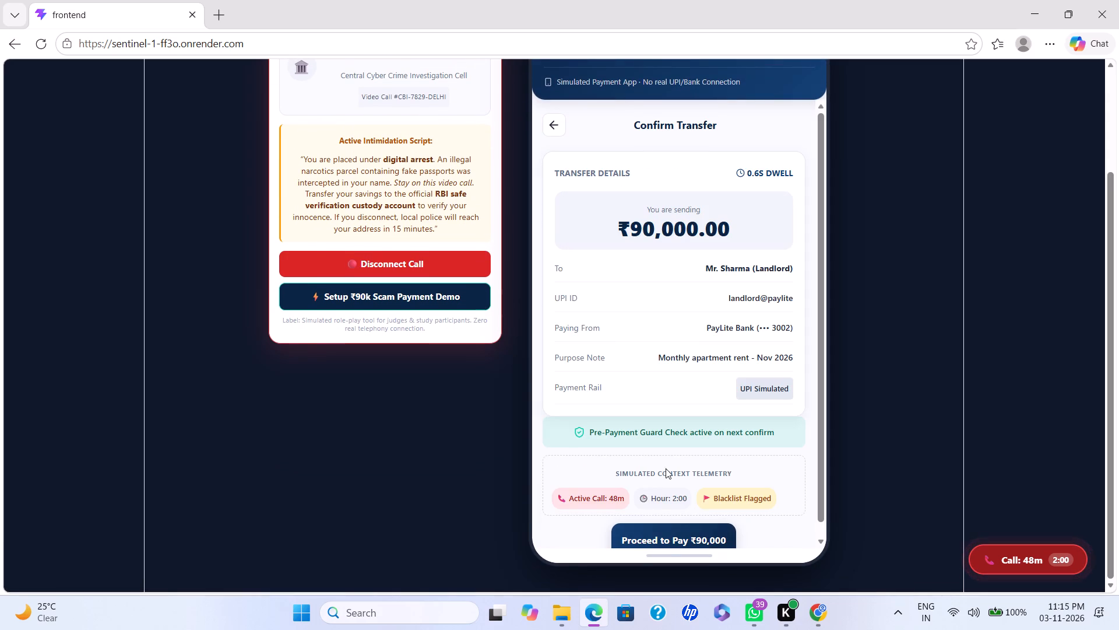
pyautogui.click(671, 525)
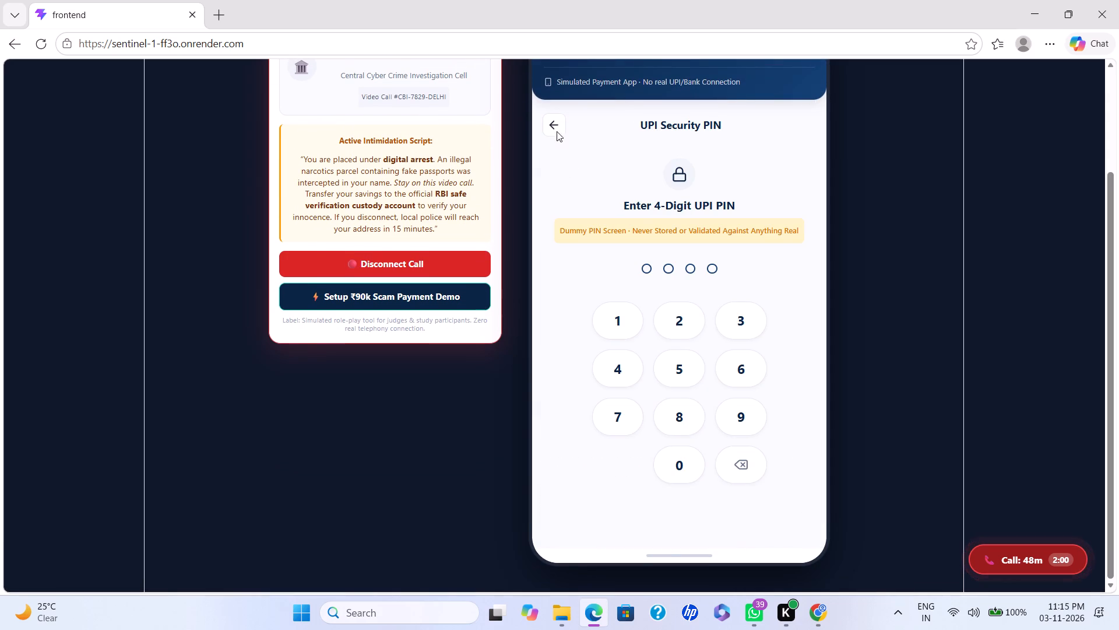
pyautogui.click(554, 122)
pyautogui.scroll(-2, 685, 418)
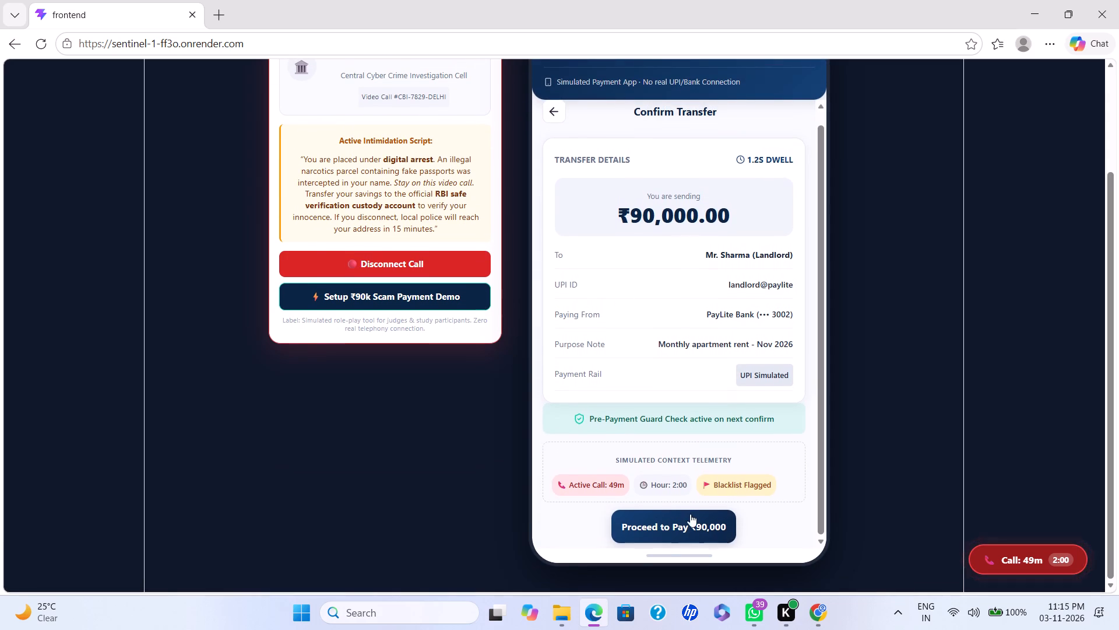
pyautogui.click(691, 519)
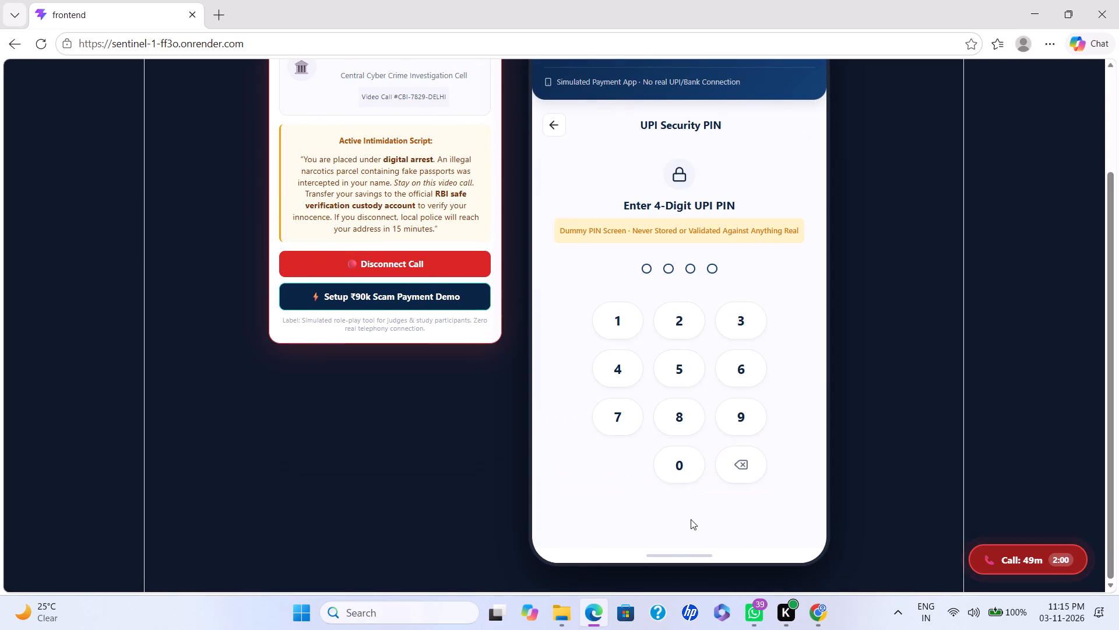
pyautogui.click(628, 327)
pyautogui.click(616, 405)
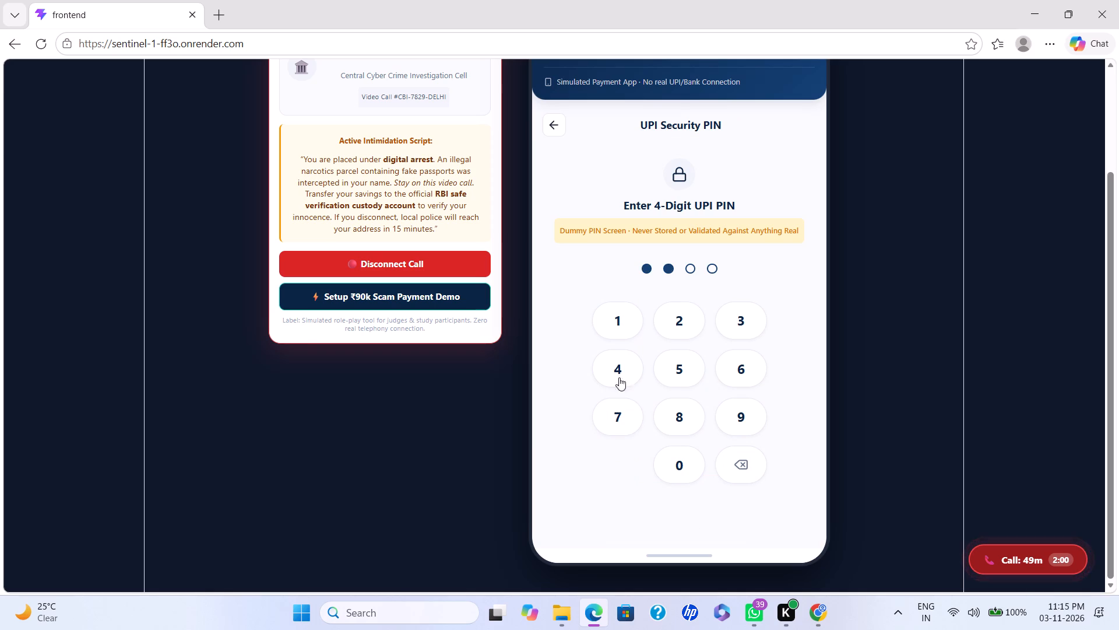
pyautogui.click(622, 368)
pyautogui.click(675, 328)
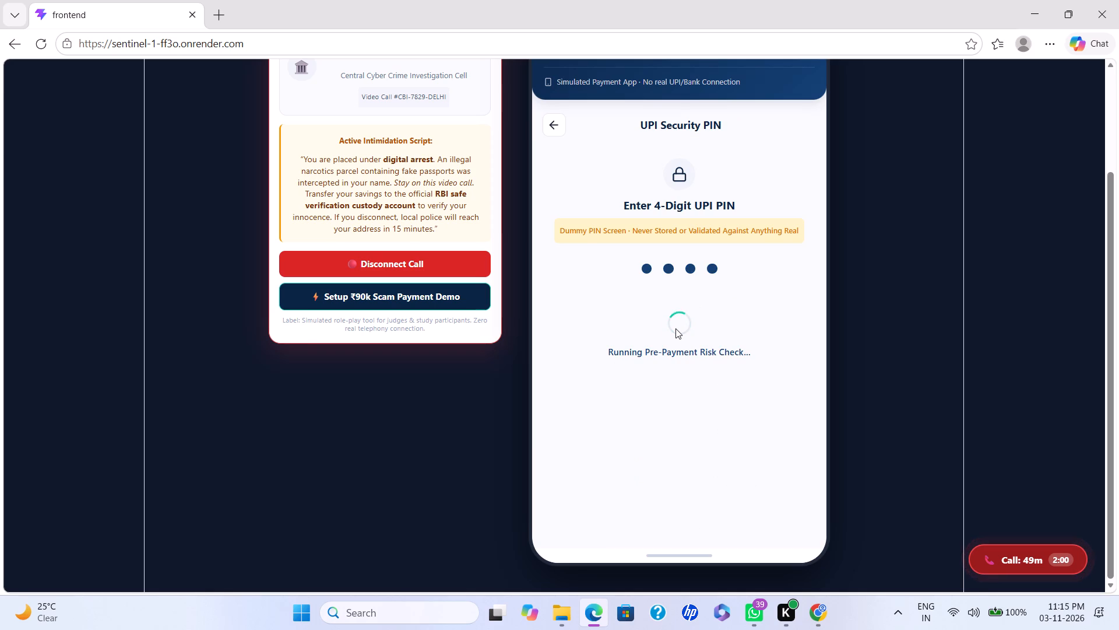
# Check the message above the UPI PIN entry and go back to the transfer confirmation.
pyautogui.scroll(-1, 675, 328)
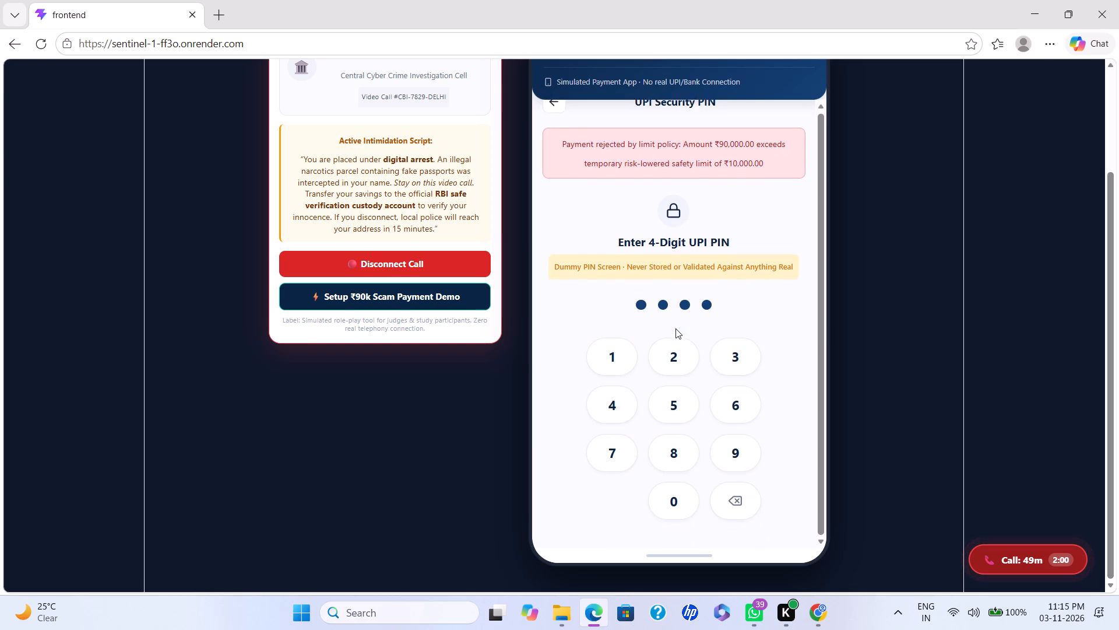
pyautogui.scroll(-3, 675, 328)
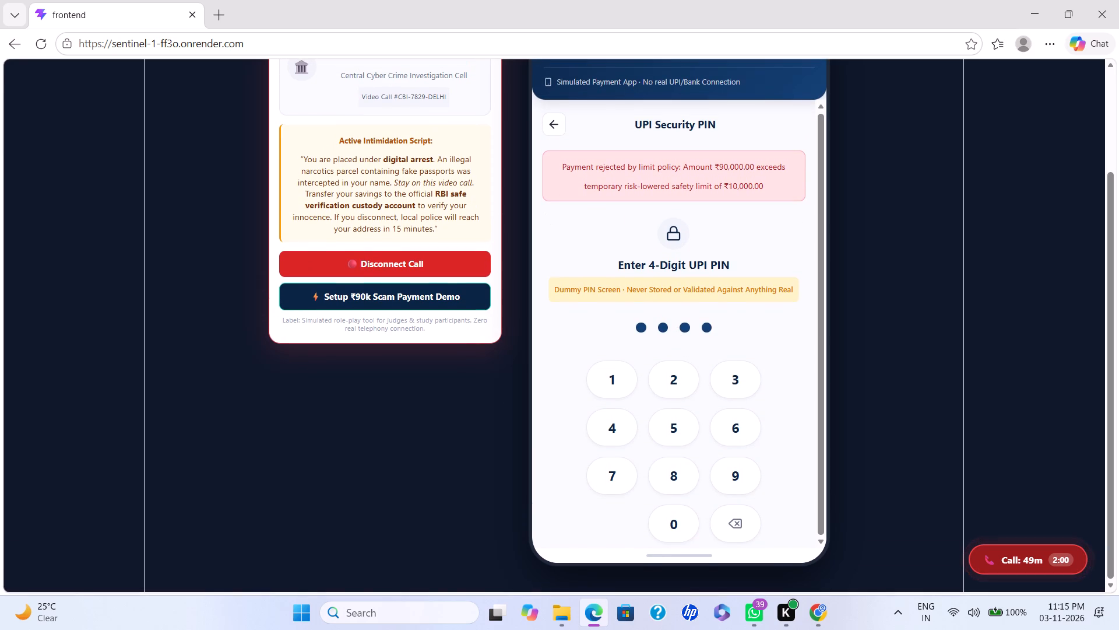
pyautogui.click(562, 118)
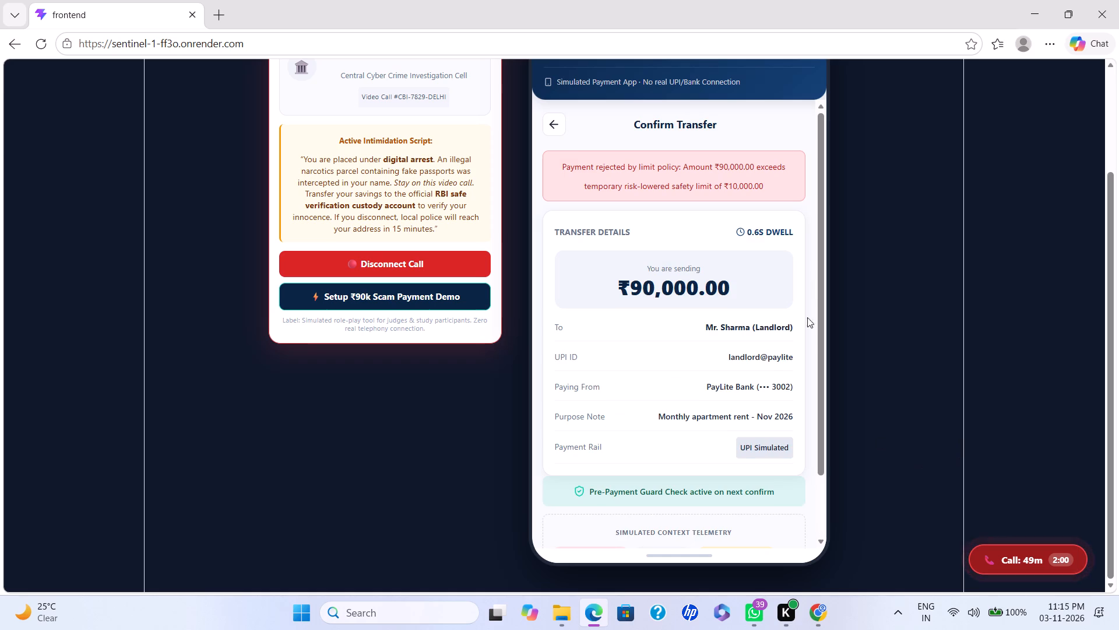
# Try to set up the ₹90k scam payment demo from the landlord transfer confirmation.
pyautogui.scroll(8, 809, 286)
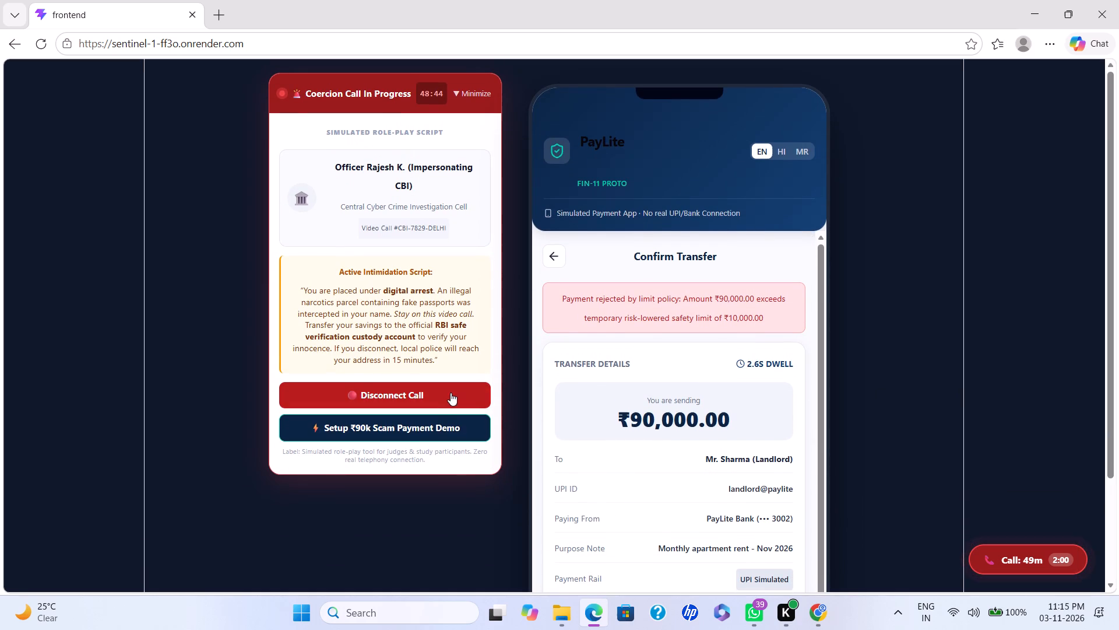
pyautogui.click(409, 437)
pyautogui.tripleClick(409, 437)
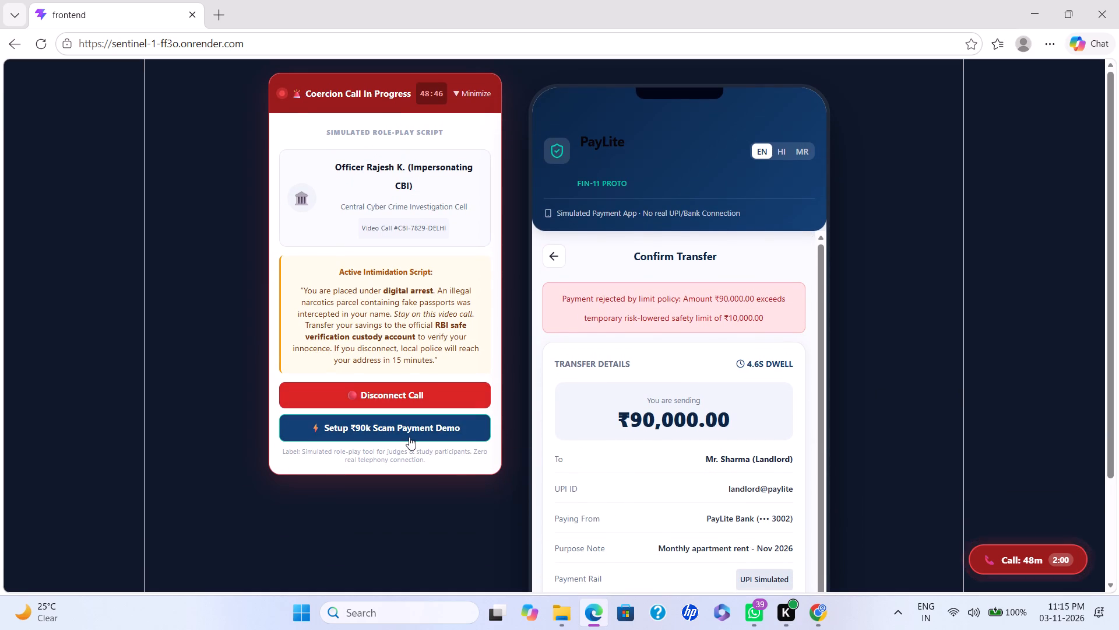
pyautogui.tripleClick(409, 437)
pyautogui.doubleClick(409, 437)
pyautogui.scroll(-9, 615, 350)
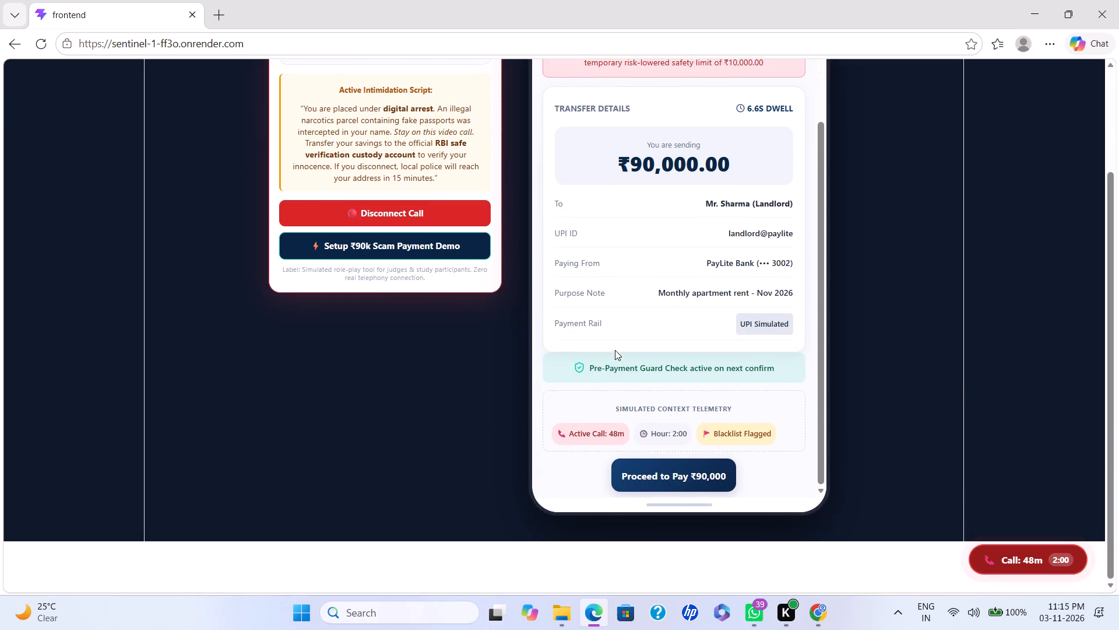
# Reload the page and set up the ₹90k scam payment demo.
pyautogui.click(47, 43)
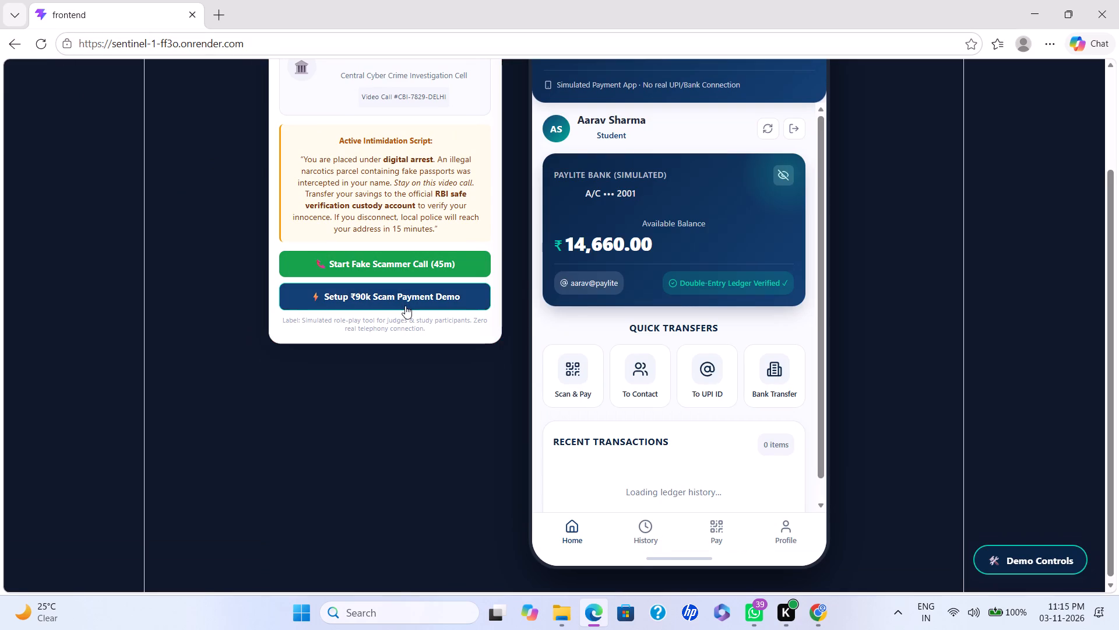
pyautogui.click(405, 306)
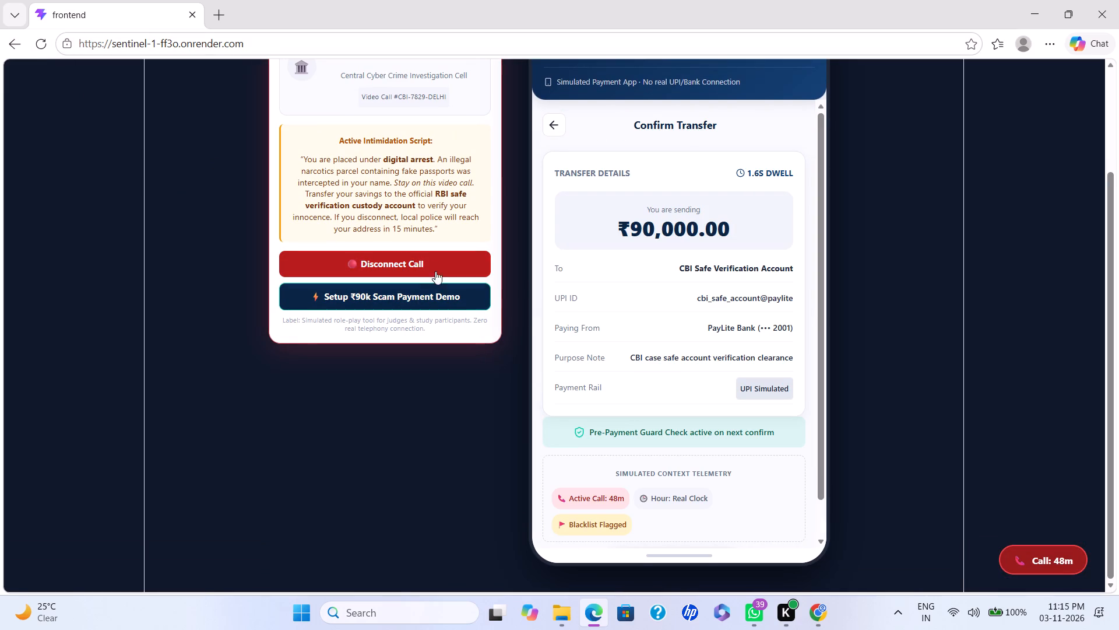
# Proceed to pay ₹90,000 to the CBI Safe Verification Account and enter the dummy four-digit UPI PIN.
pyautogui.scroll(-3, 613, 447)
pyautogui.click(648, 527)
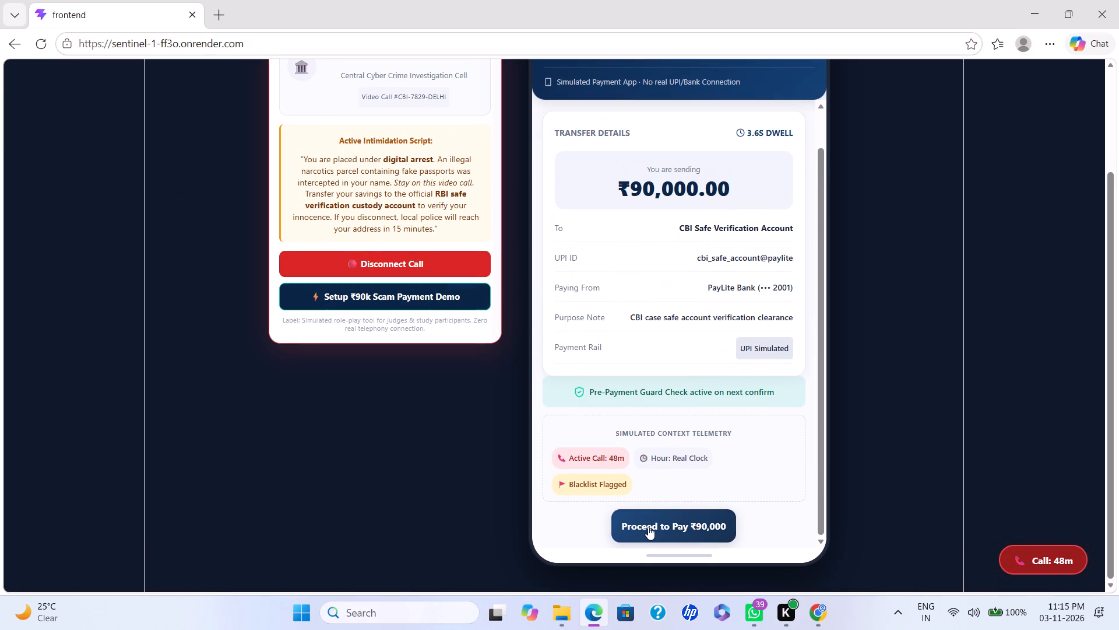
pyautogui.click(618, 313)
pyautogui.click(674, 317)
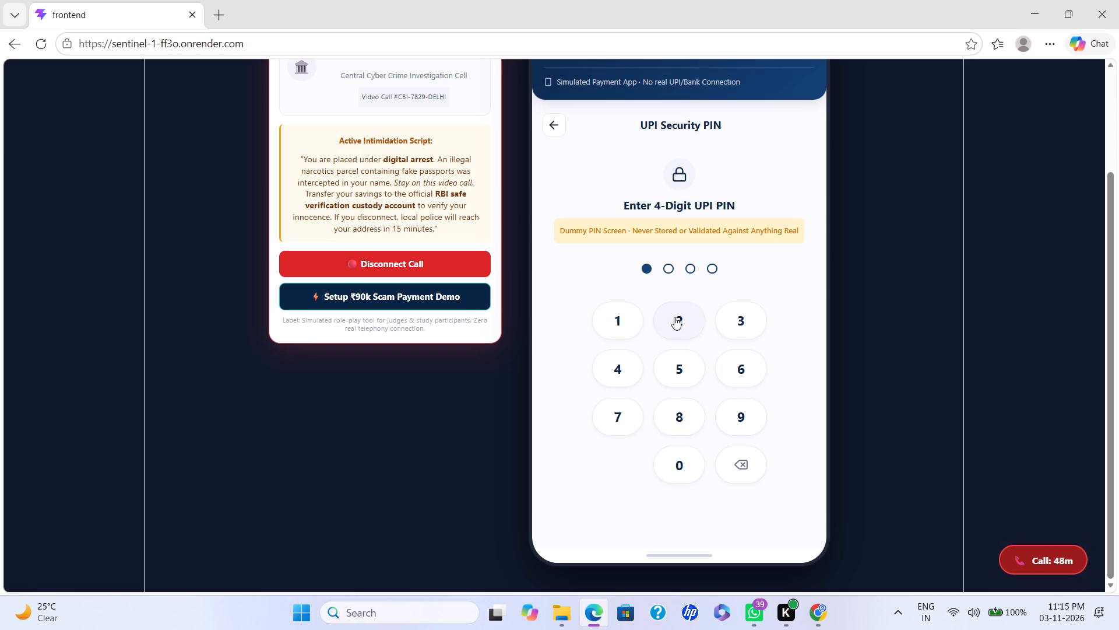
pyautogui.click(677, 355)
pyautogui.moveTo(649, 359); pyautogui.dragTo(631, 360)
pyautogui.click(631, 360)
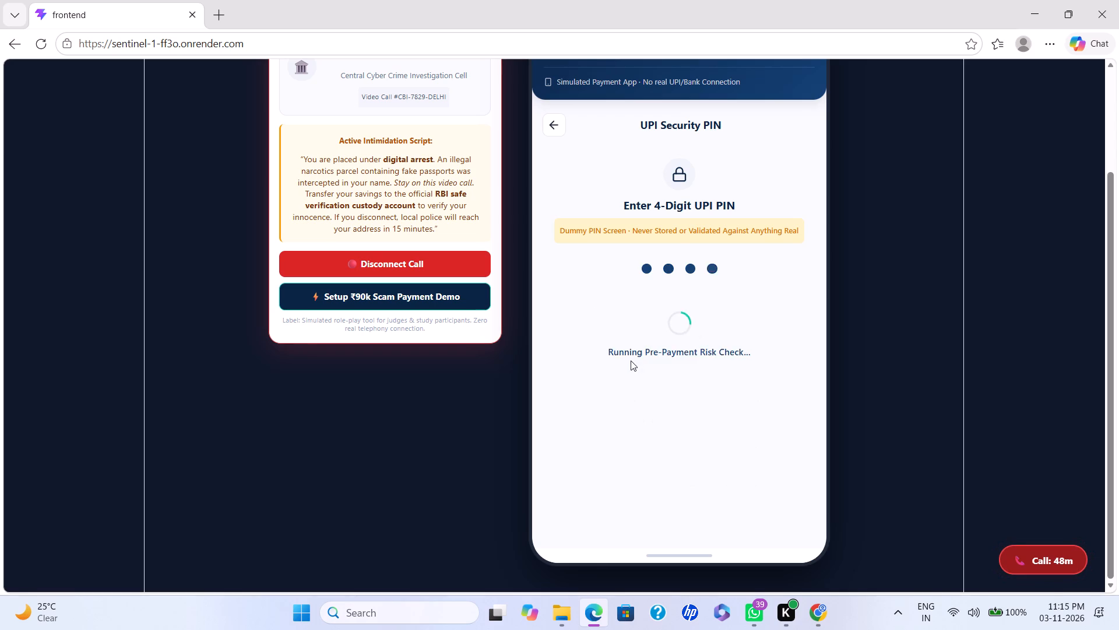
pyautogui.click(631, 360)
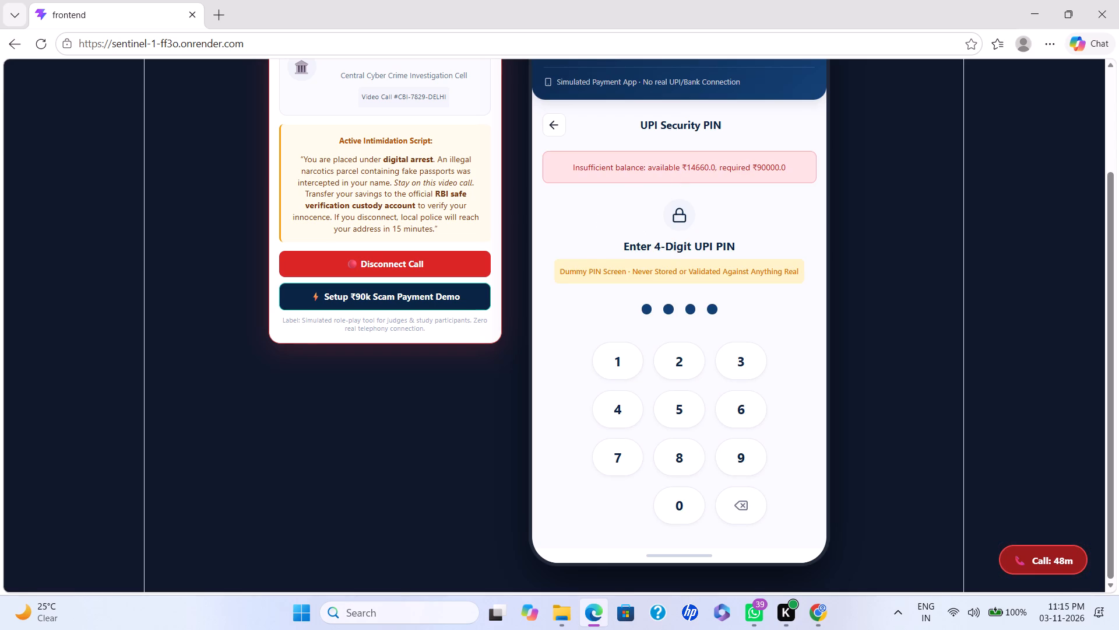
# Switch the customer persona to Salaried in the demo simulation controls and apply the settings.
pyautogui.moveTo(784, 184); pyautogui.dragTo(548, 141)
pyautogui.click(548, 141)
pyautogui.click(1013, 552)
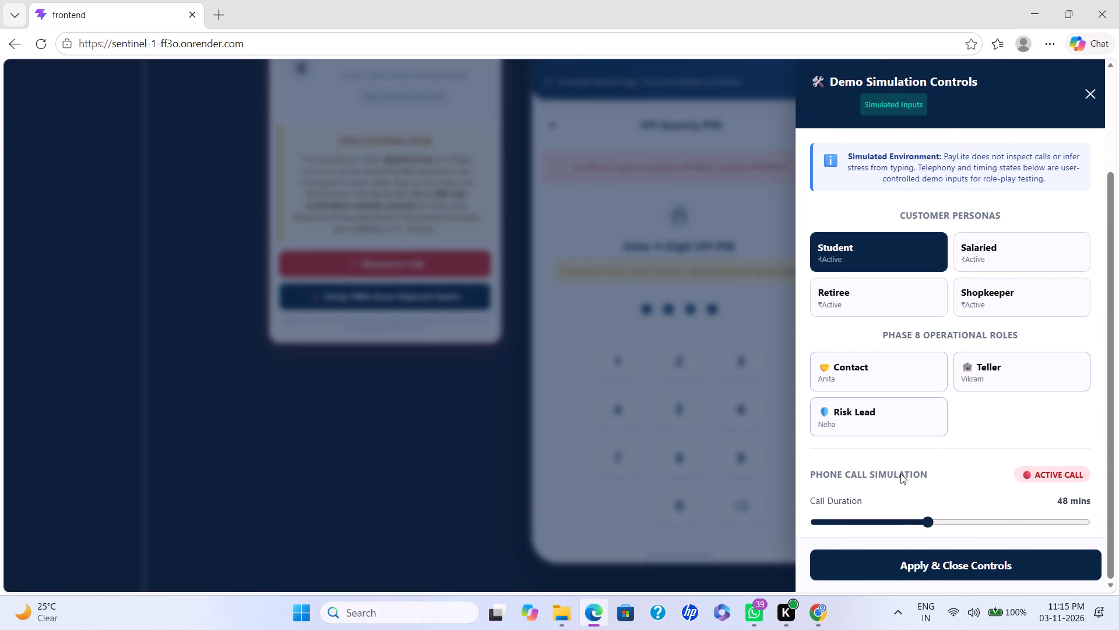
pyautogui.click(988, 270)
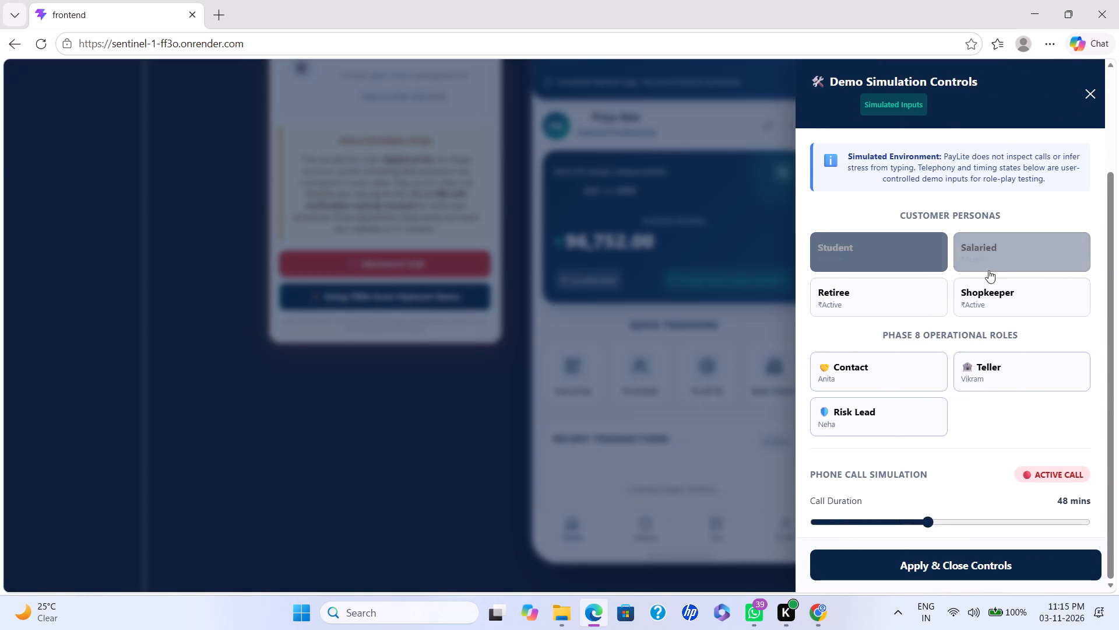
pyautogui.scroll(-3, 890, 494)
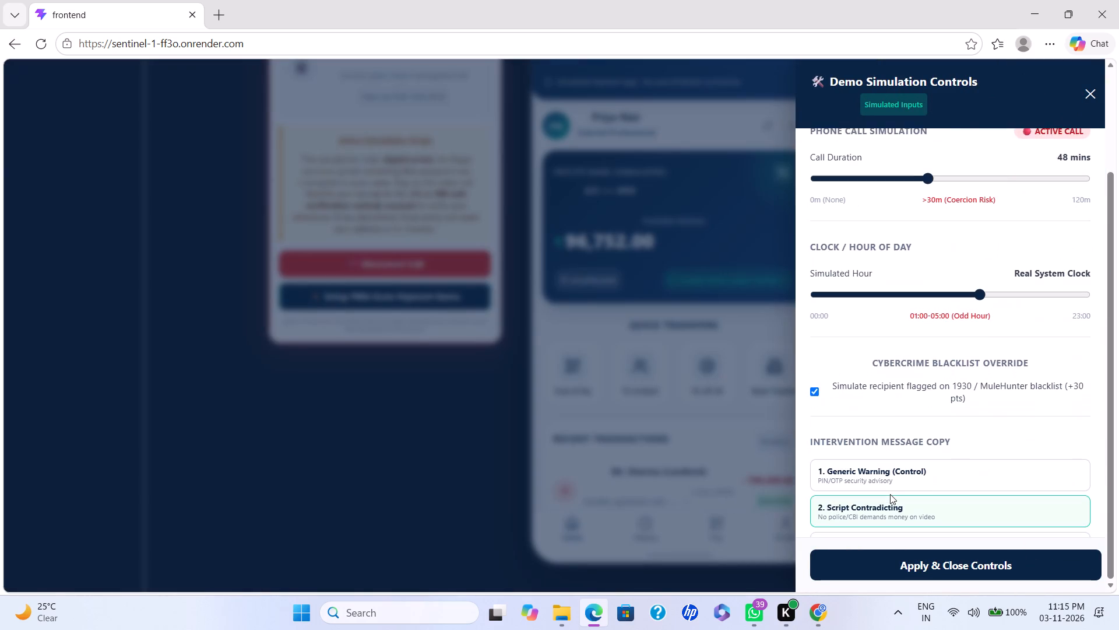
pyautogui.scroll(-2, 890, 494)
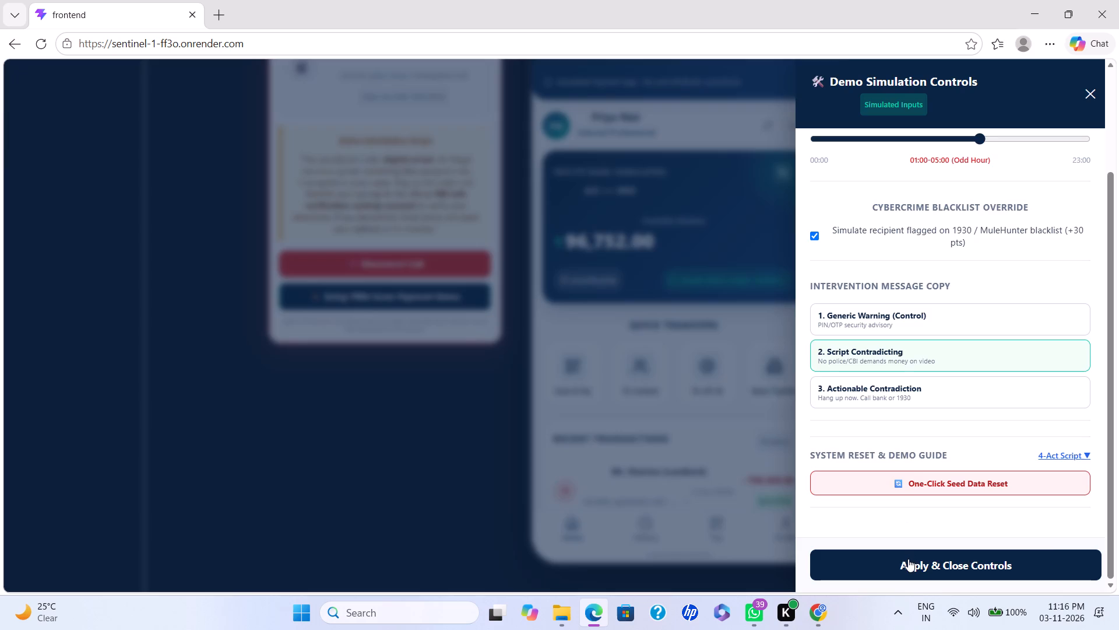
pyautogui.click(908, 559)
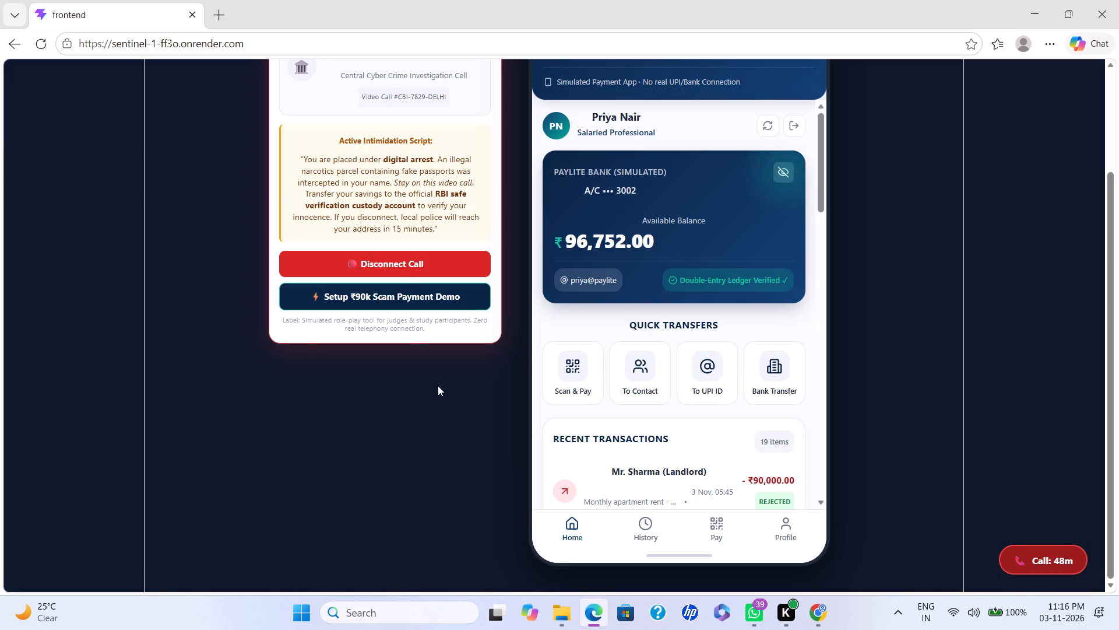
# Set up the ₹90k scam payment demo for the Salaried persona.
pyautogui.click(406, 283)
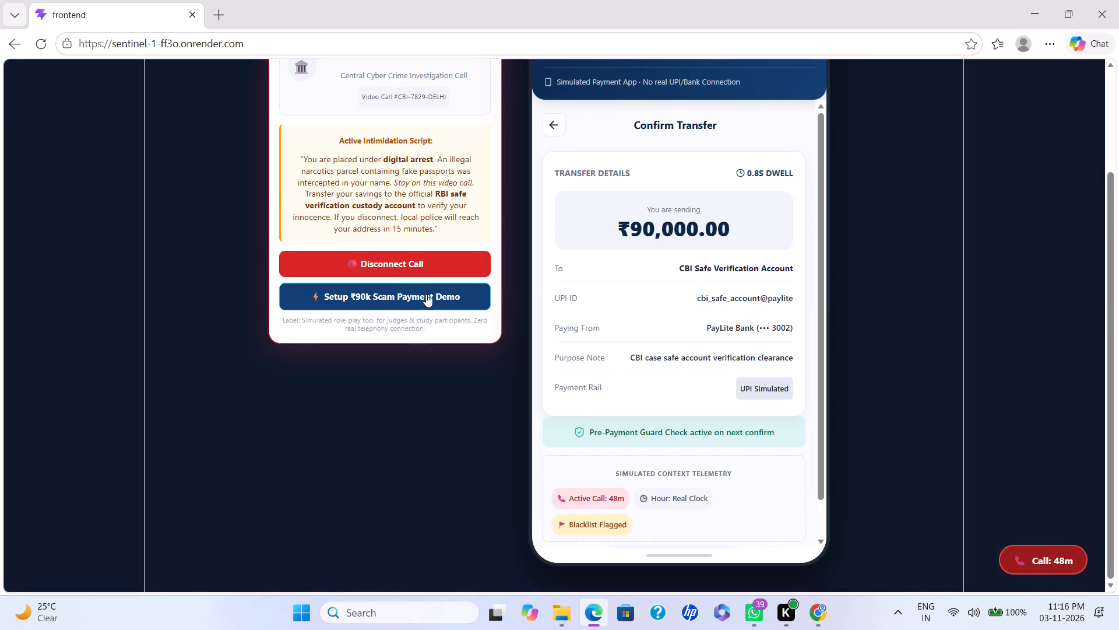
pyautogui.click(427, 299)
# Proceed to pay ₹90,000 from the Salaried persona's account and enter the dummy four-digit UPI PIN.
pyautogui.scroll(-2, 597, 453)
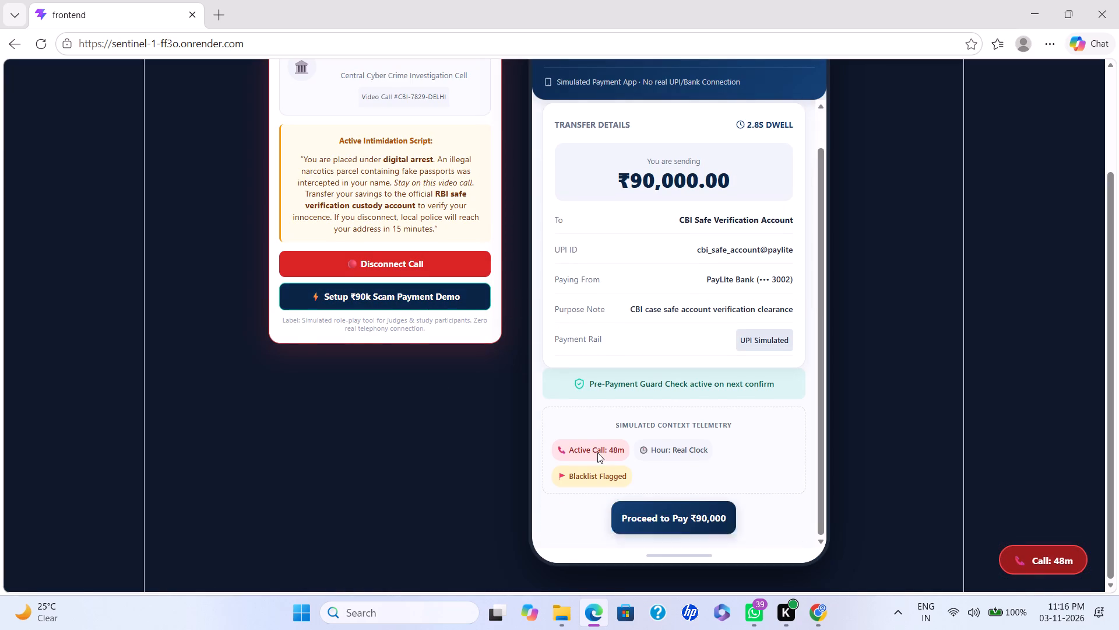
pyautogui.scroll(-3, 597, 453)
pyautogui.click(663, 541)
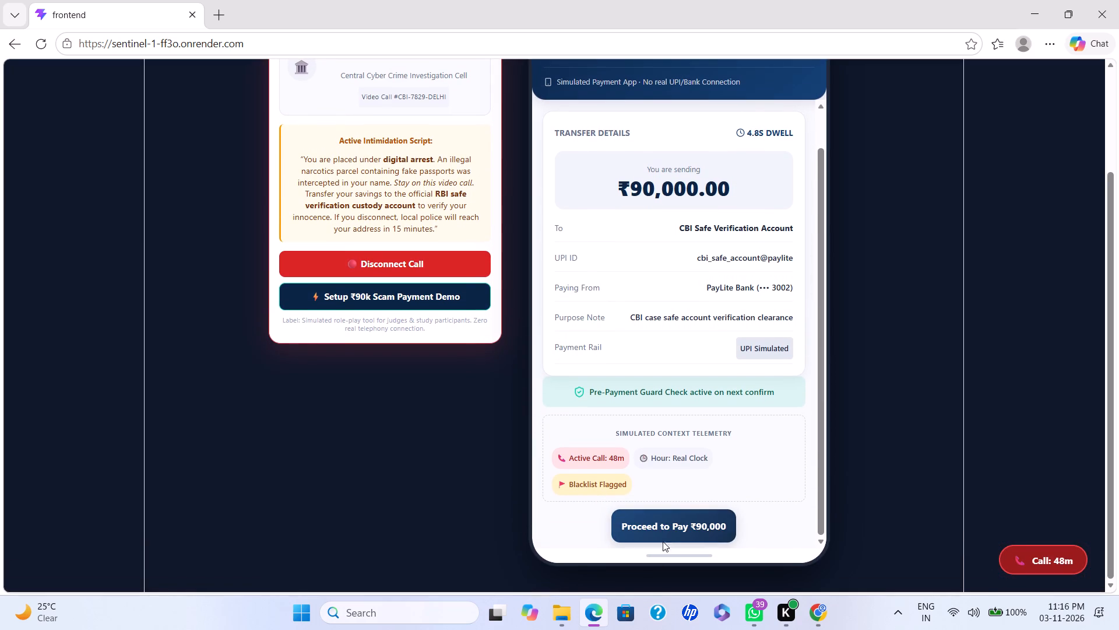
pyautogui.click(623, 323)
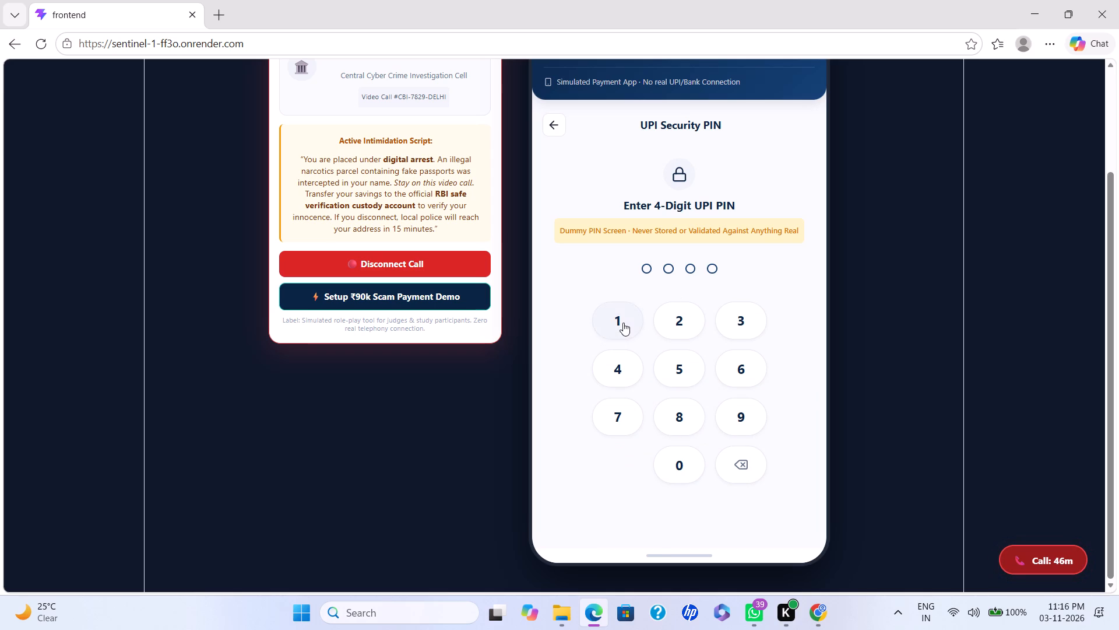
pyautogui.click(671, 335)
pyautogui.click(727, 320)
pyautogui.click(615, 351)
# Go back from the UPI PIN entry to the amount entry for the CBI Safe Verification Account payment.
pyautogui.scroll(-2, 615, 351)
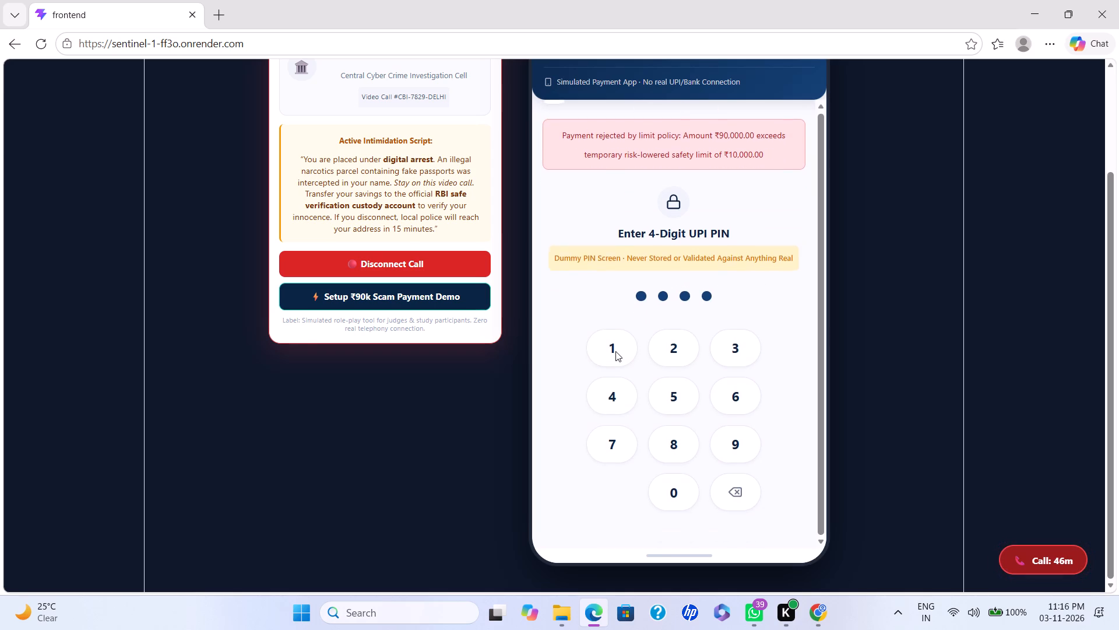
pyautogui.scroll(6, 615, 351)
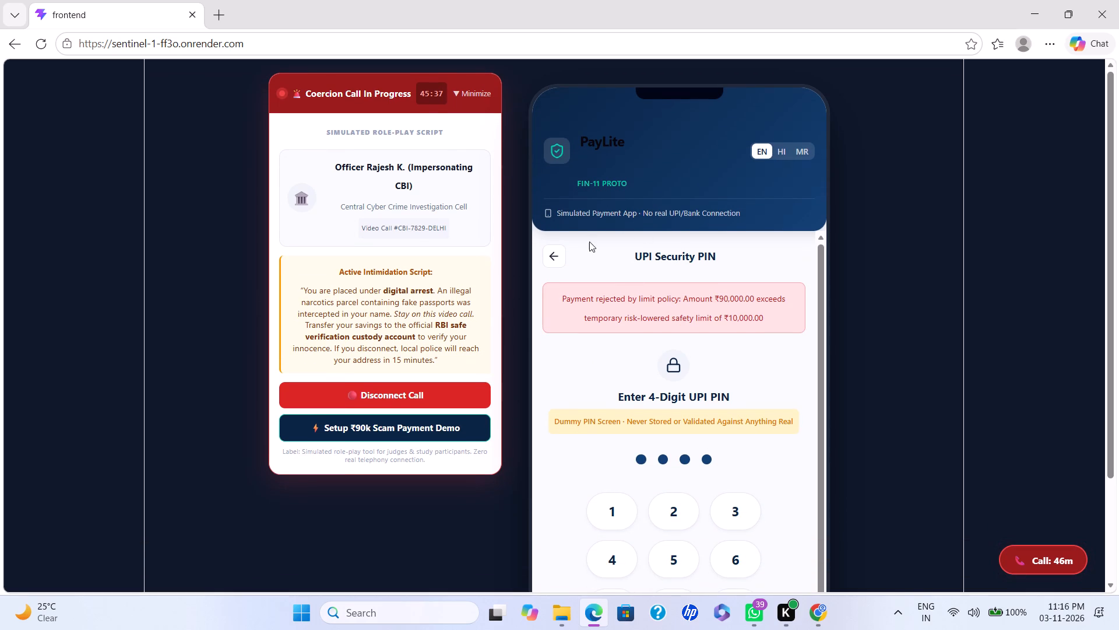
pyautogui.click(548, 250)
pyautogui.click(548, 250)
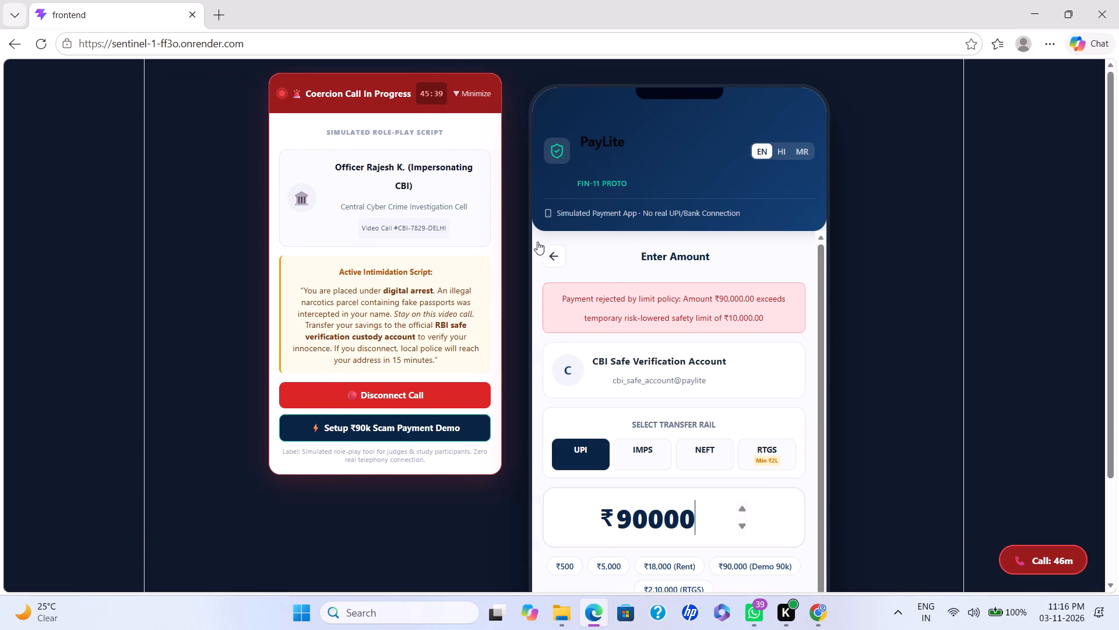
# Set up the ₹90k scam payment demo again, select IMPS as the transfer rail and proceed to the transfer review.
pyautogui.click(481, 91)
pyautogui.click(481, 91)
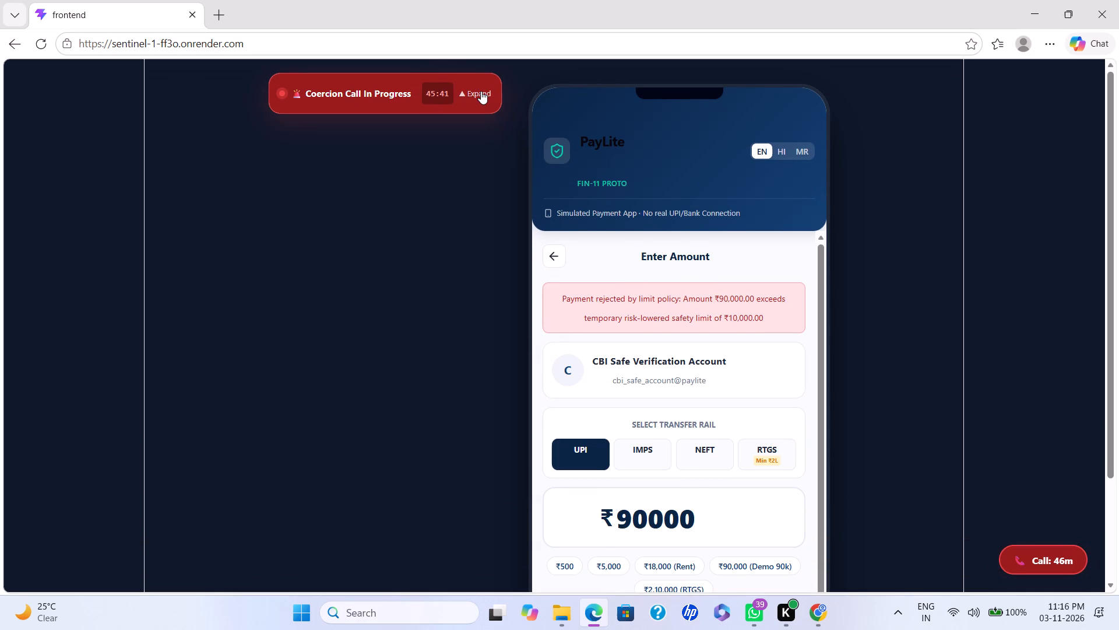
pyautogui.click(378, 440)
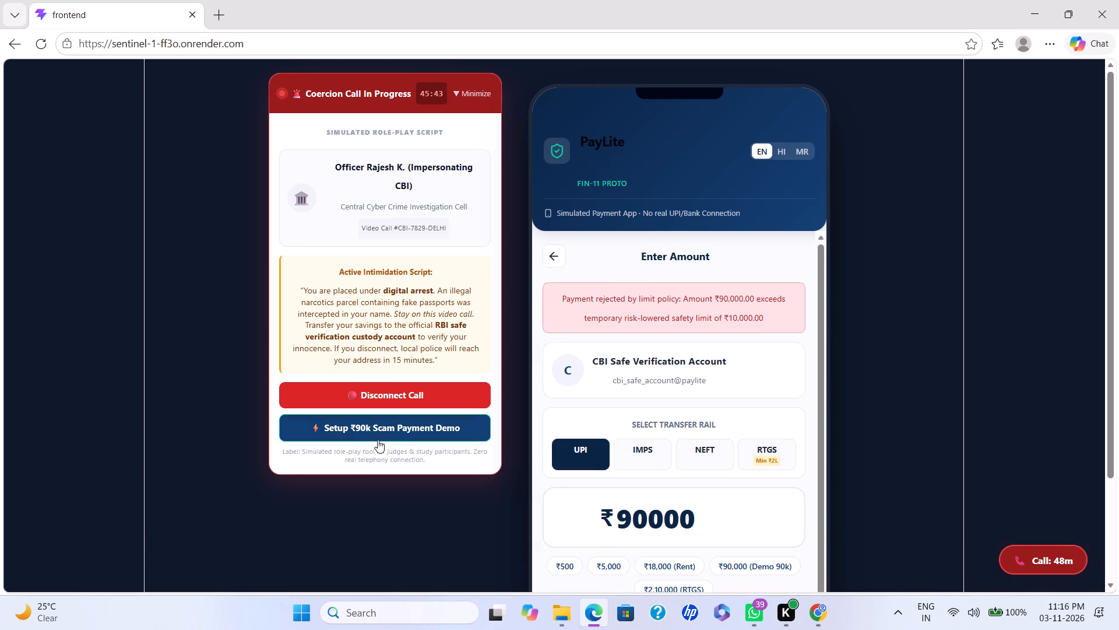
pyautogui.click(396, 434)
pyautogui.click(622, 458)
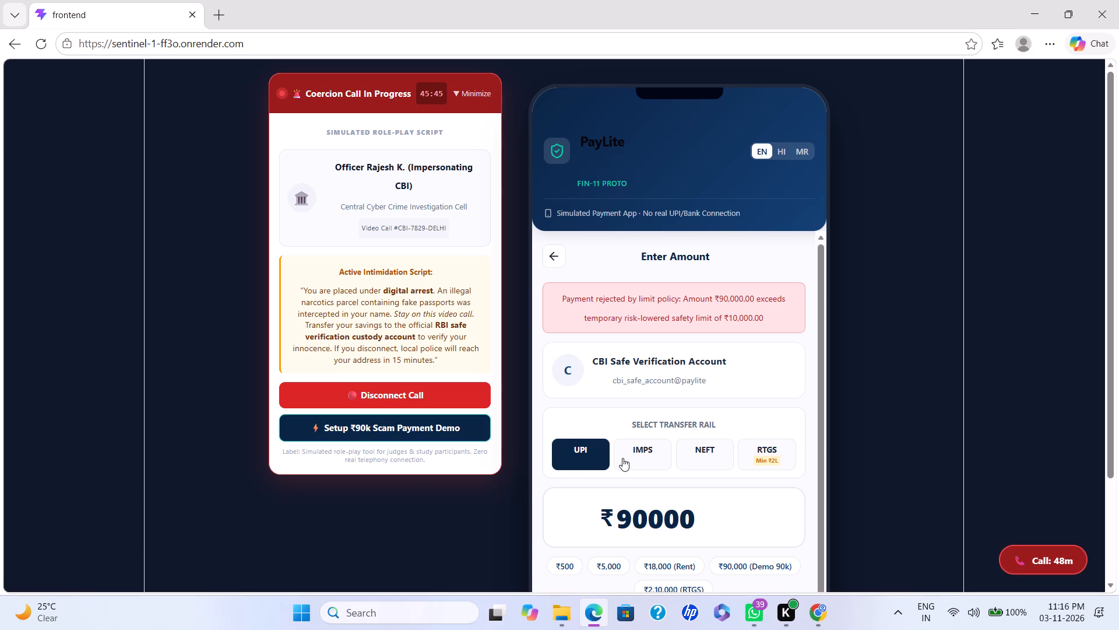
pyautogui.scroll(-4, 622, 458)
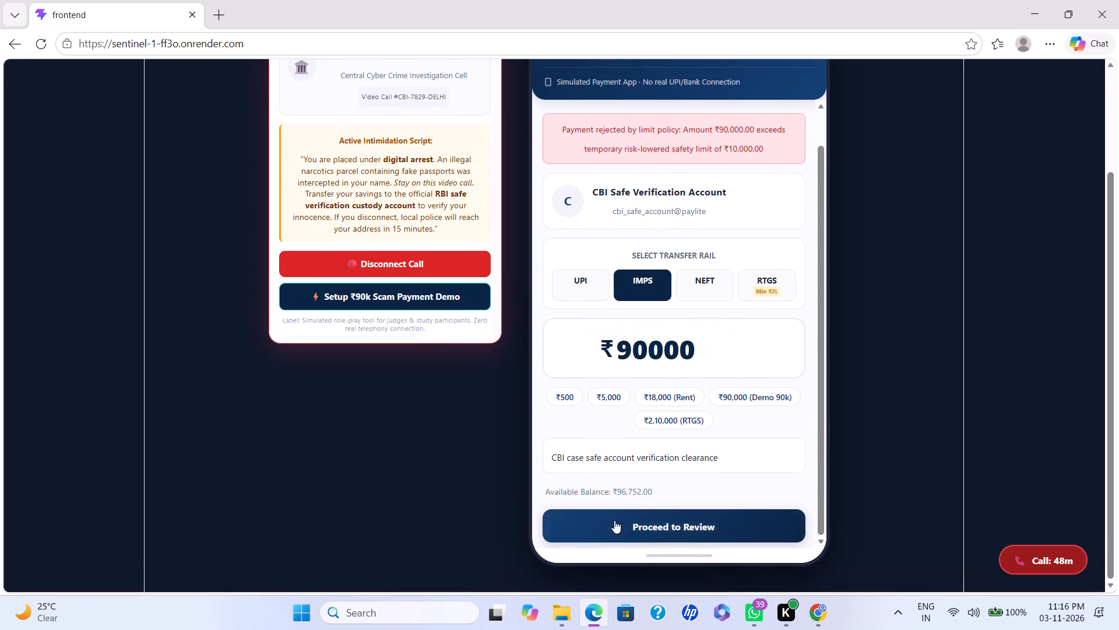
pyautogui.click(614, 520)
# Proceed to pay ₹90,000 over IMPS and enter the dummy four-digit UPI PIN.
pyautogui.click(624, 509)
pyautogui.click(625, 513)
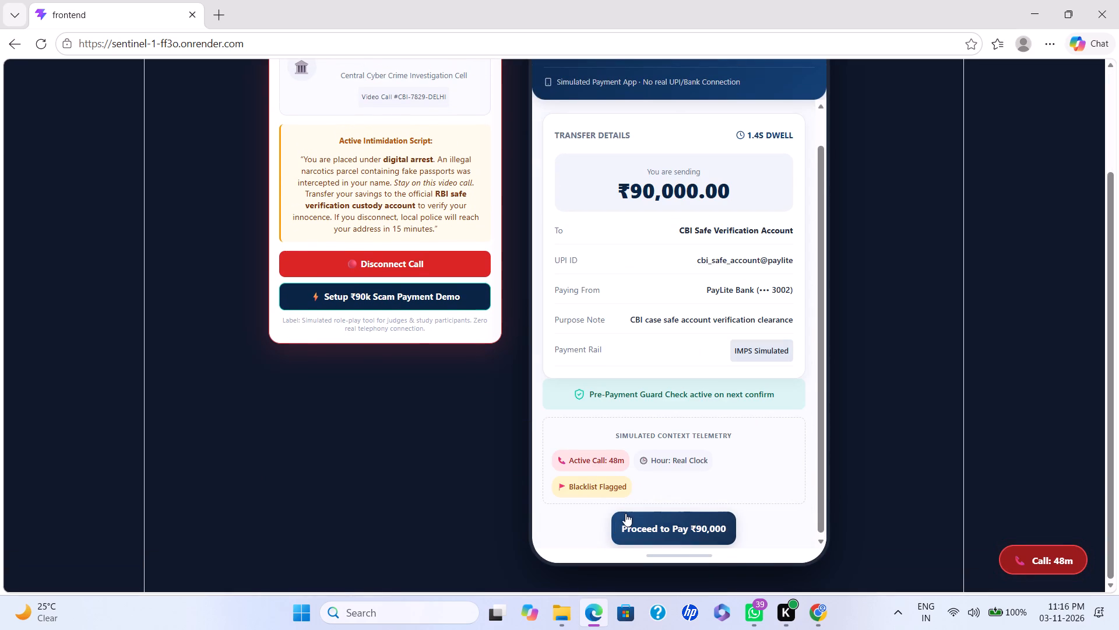
pyautogui.click(621, 345)
pyautogui.click(617, 409)
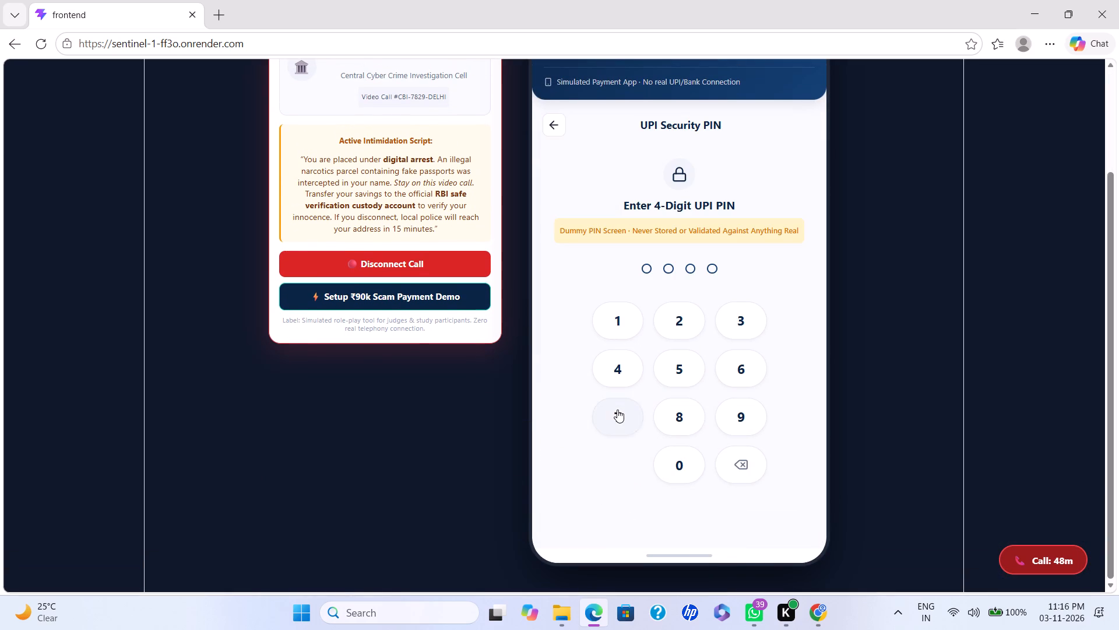
pyautogui.click(618, 328)
pyautogui.tripleClick(611, 353)
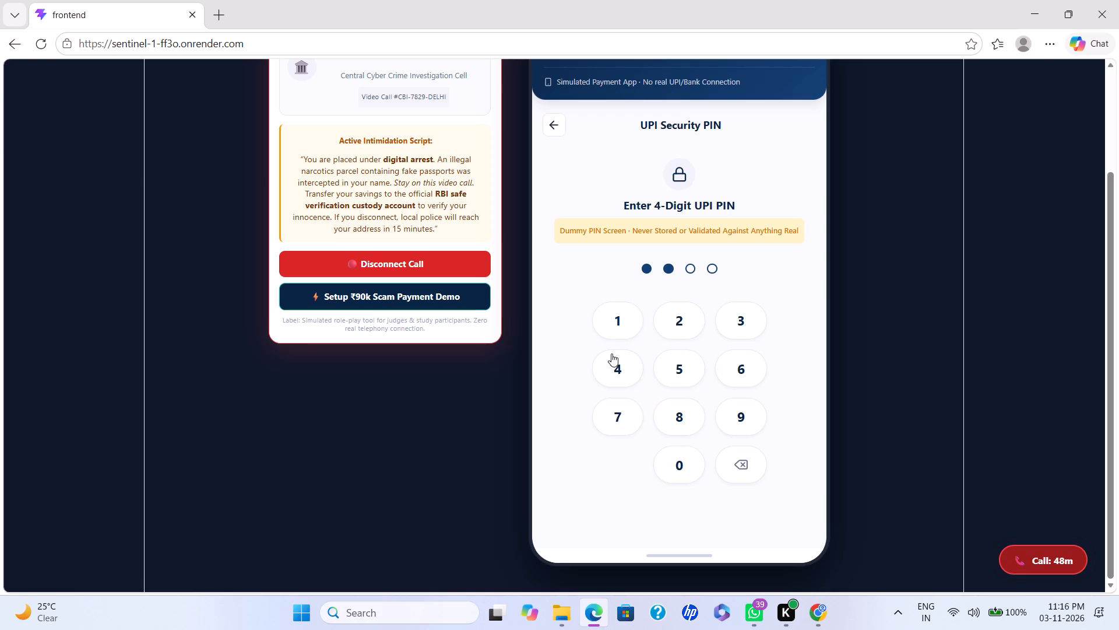
pyautogui.doubleClick(611, 353)
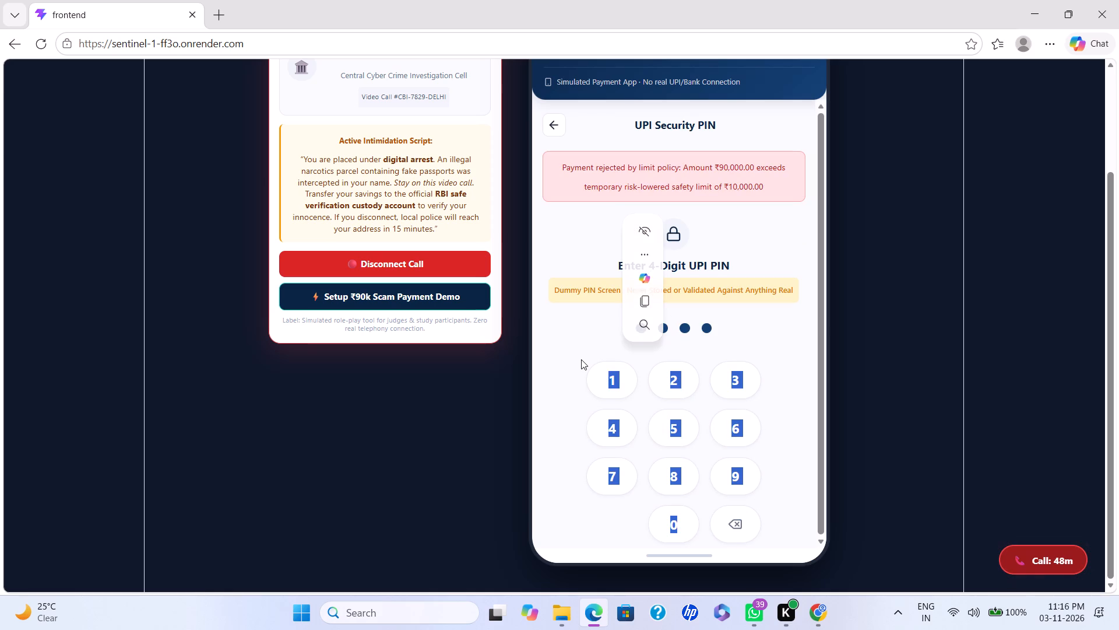
pyautogui.click(581, 359)
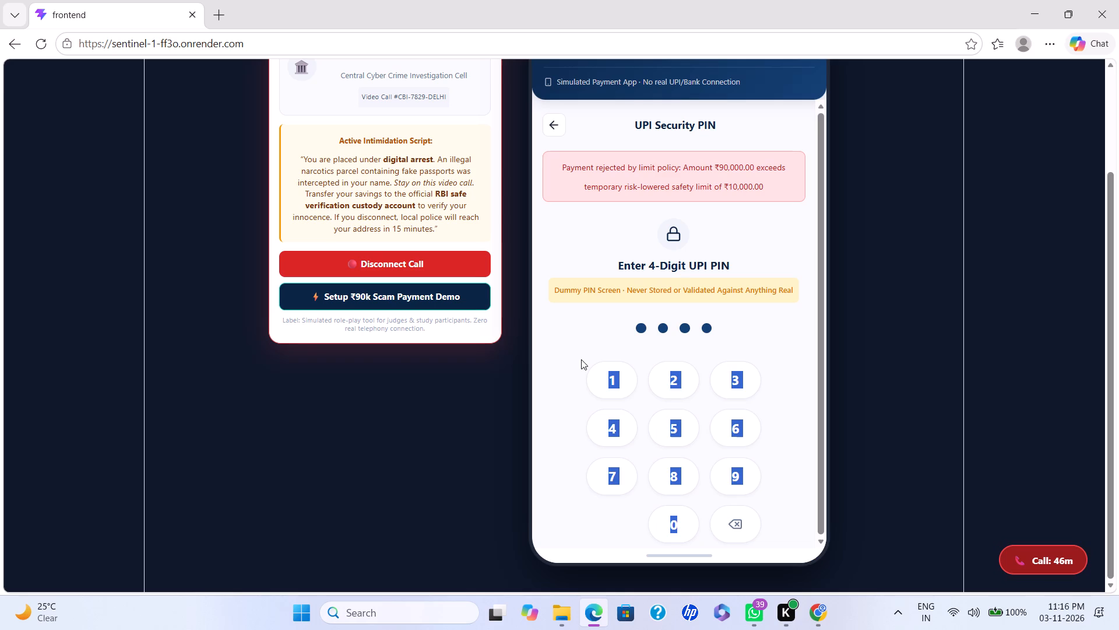
pyautogui.click(581, 359)
pyautogui.click(536, 142)
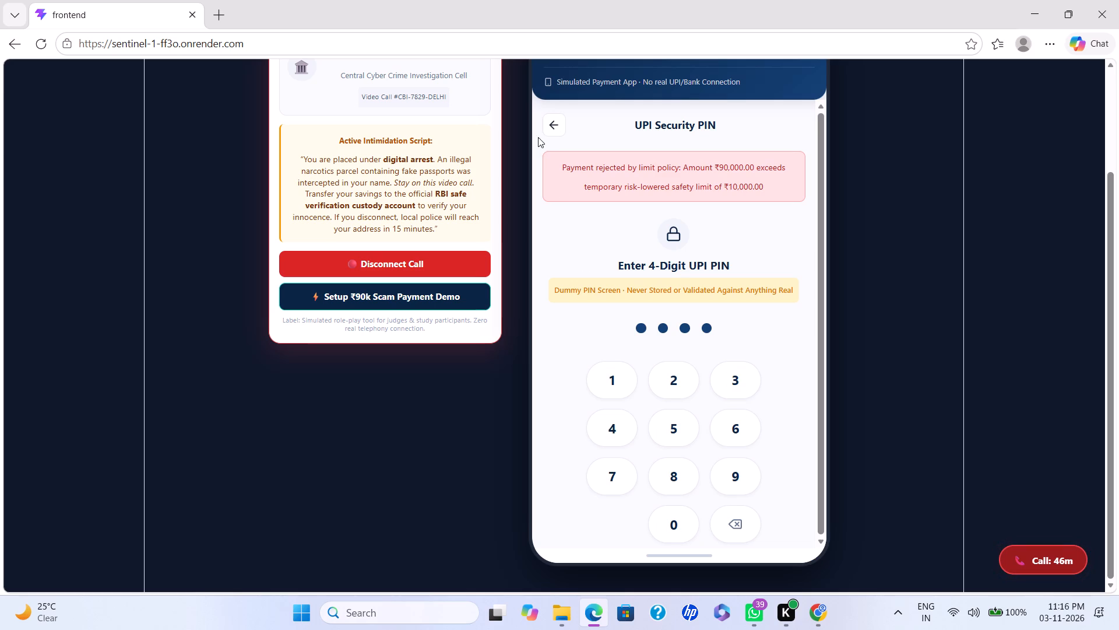
pyautogui.click(539, 136)
# Switch the customer persona to Shopkeeper in the demo simulation controls.
pyautogui.click(1046, 555)
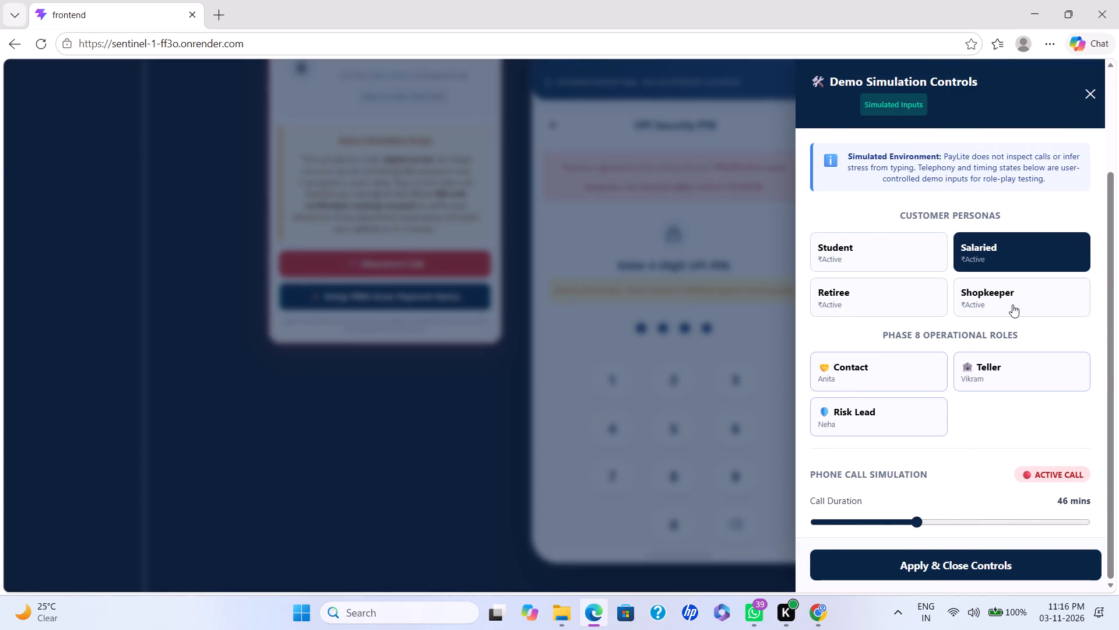
pyautogui.click(1012, 304)
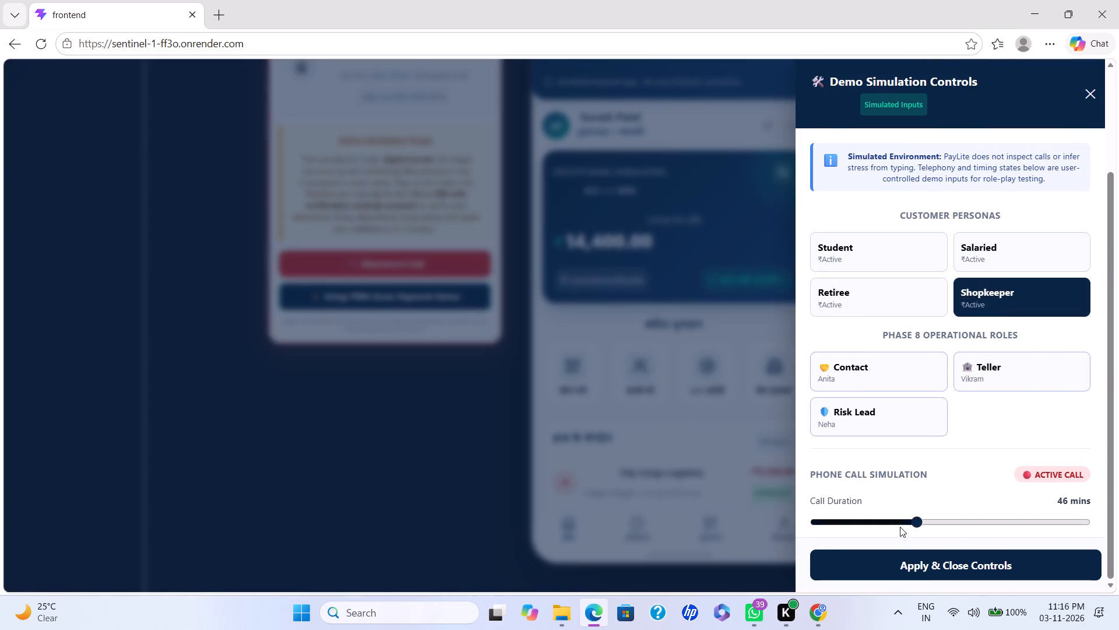
# Set the simulated hour of day to 01:00.
pyautogui.scroll(-4, 900, 527)
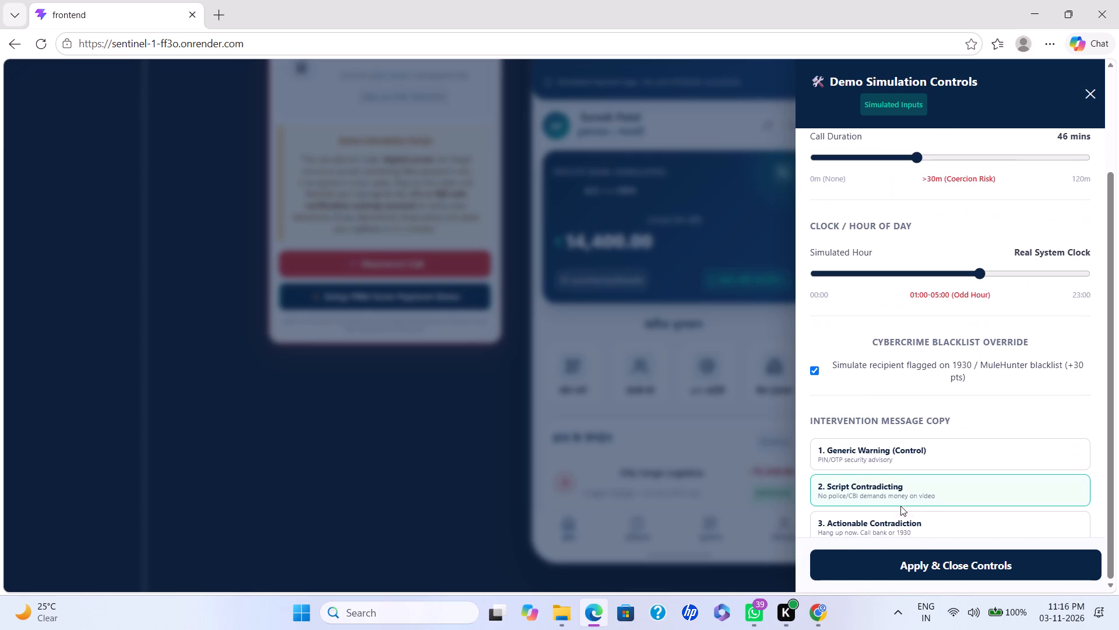
pyautogui.scroll(-1, 900, 506)
pyautogui.click(841, 282)
pyautogui.click(838, 276)
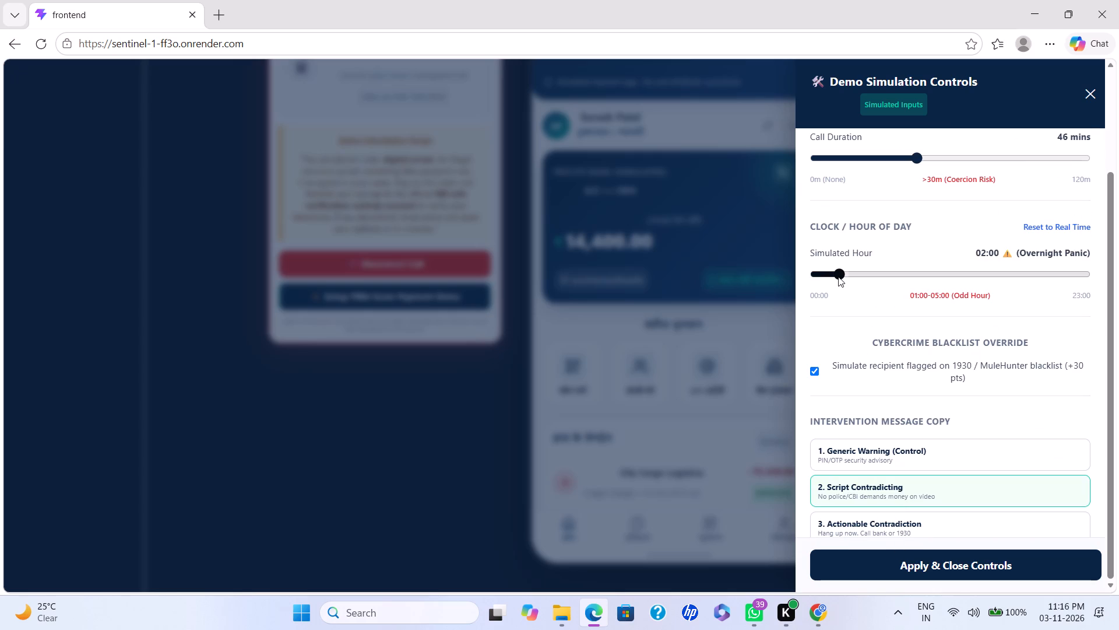
pyautogui.moveTo(838, 276); pyautogui.dragTo(832, 279)
# Choose the Actionable Contradiction intervention message copy, then apply and close the simulation controls.
pyautogui.click(960, 440)
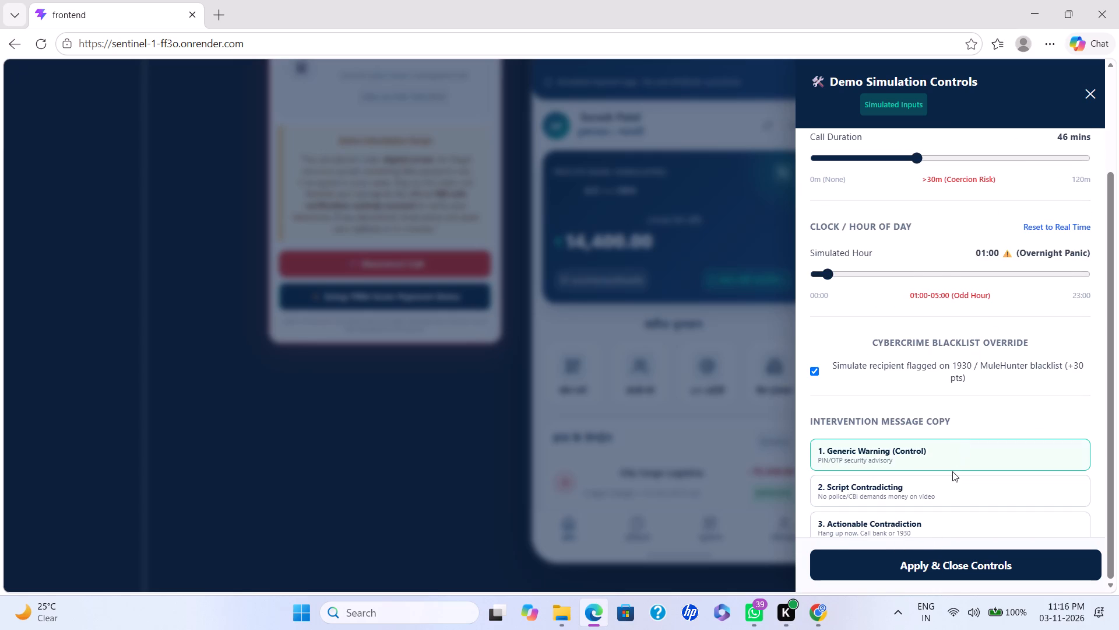
pyautogui.scroll(-1, 952, 471)
pyautogui.click(952, 471)
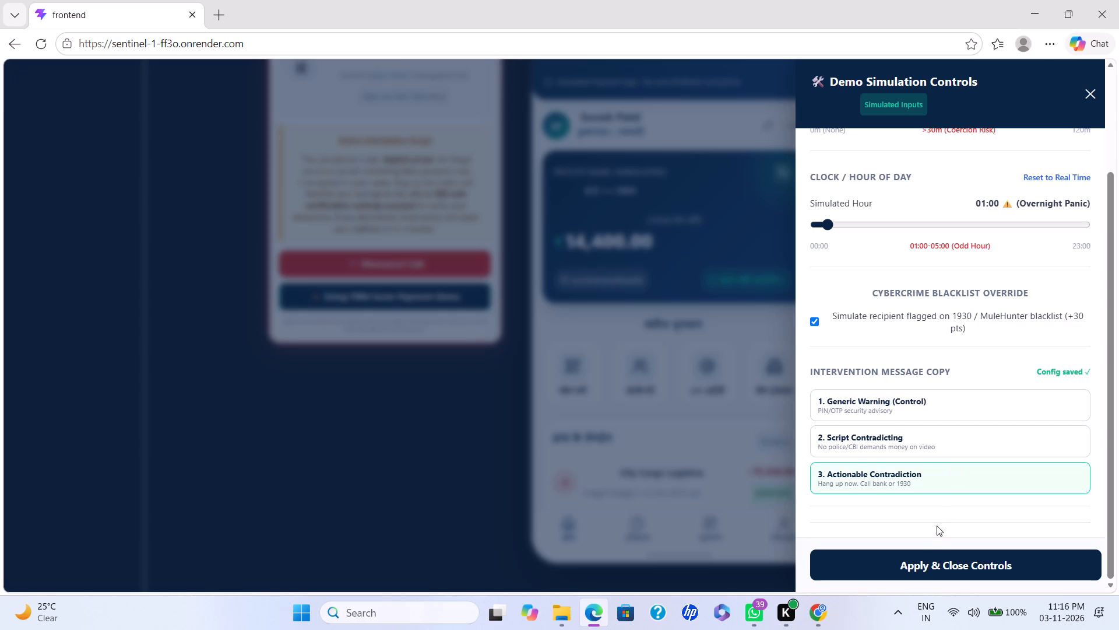
pyautogui.click(927, 559)
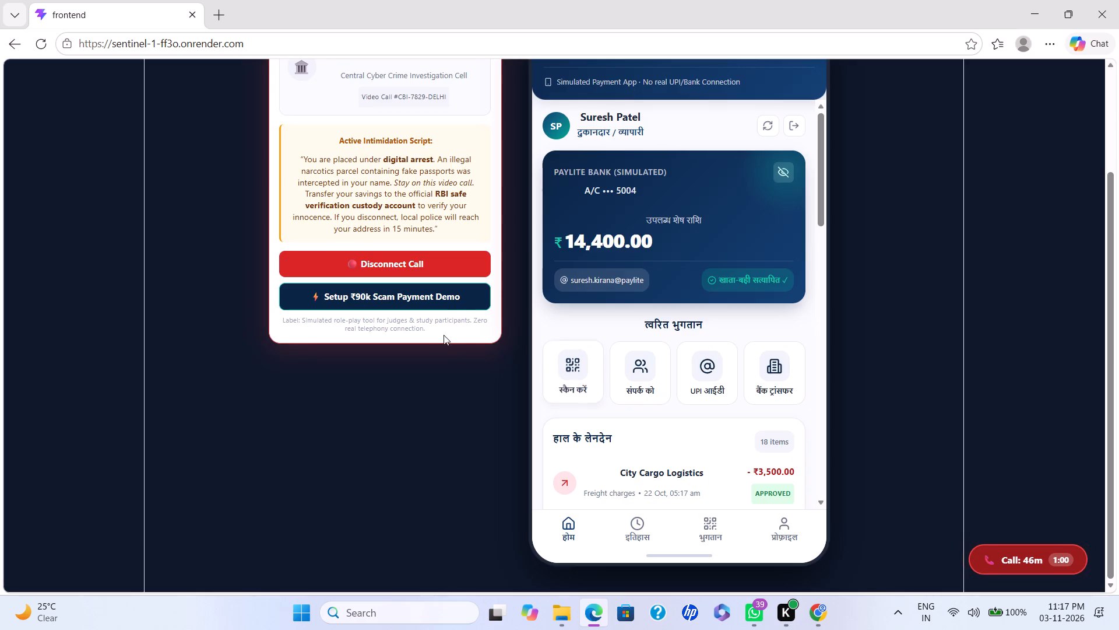
# Set up the ₹90k scam payment demo as the shopkeeper, proceed to pay and enter the dummy four-digit UPI PIN.
pyautogui.click(467, 288)
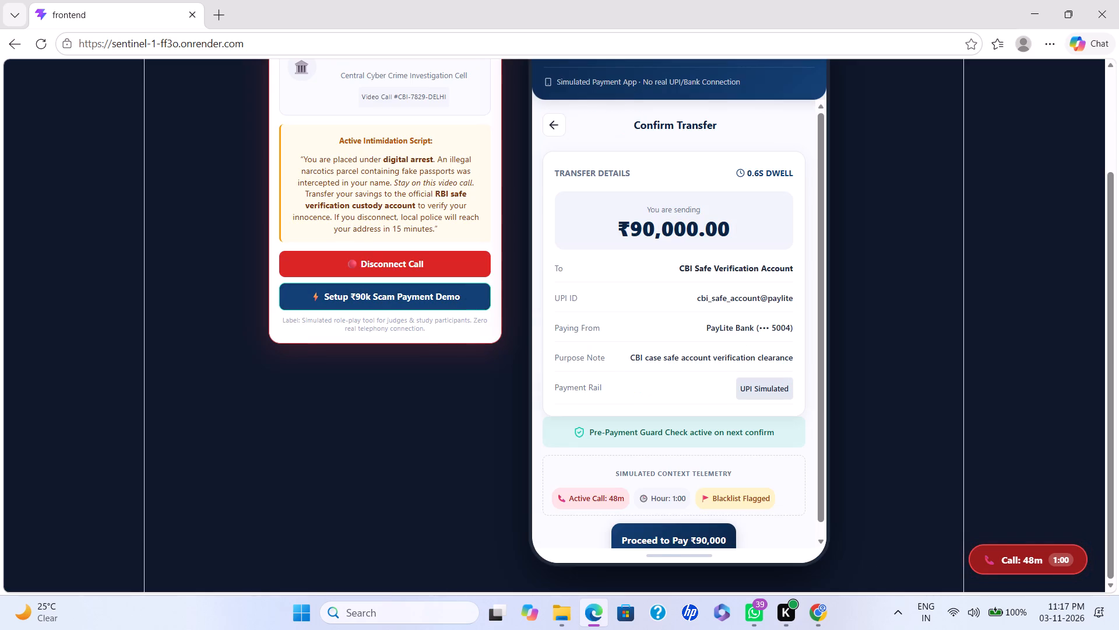
pyautogui.click(665, 544)
pyautogui.click(631, 315)
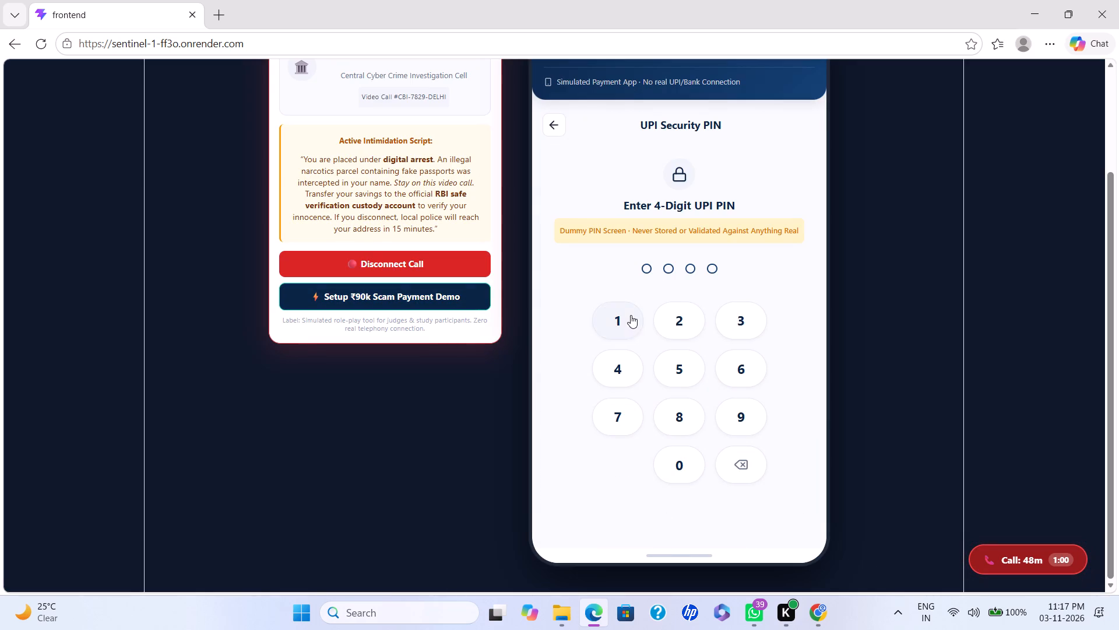
pyautogui.click(668, 330)
pyautogui.click(744, 310)
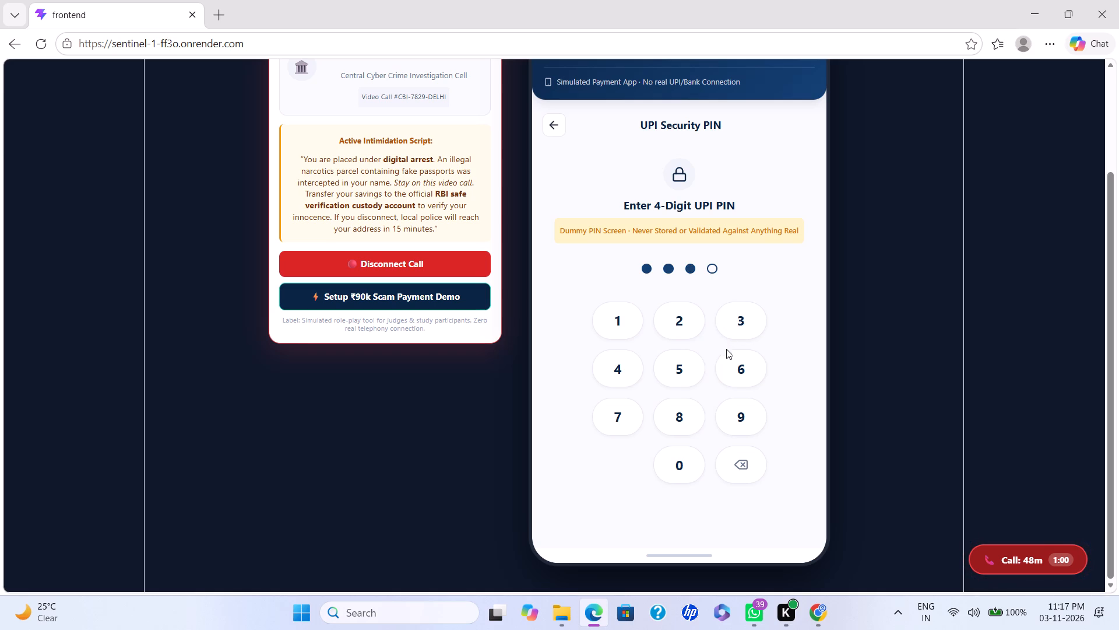
pyautogui.click(728, 359)
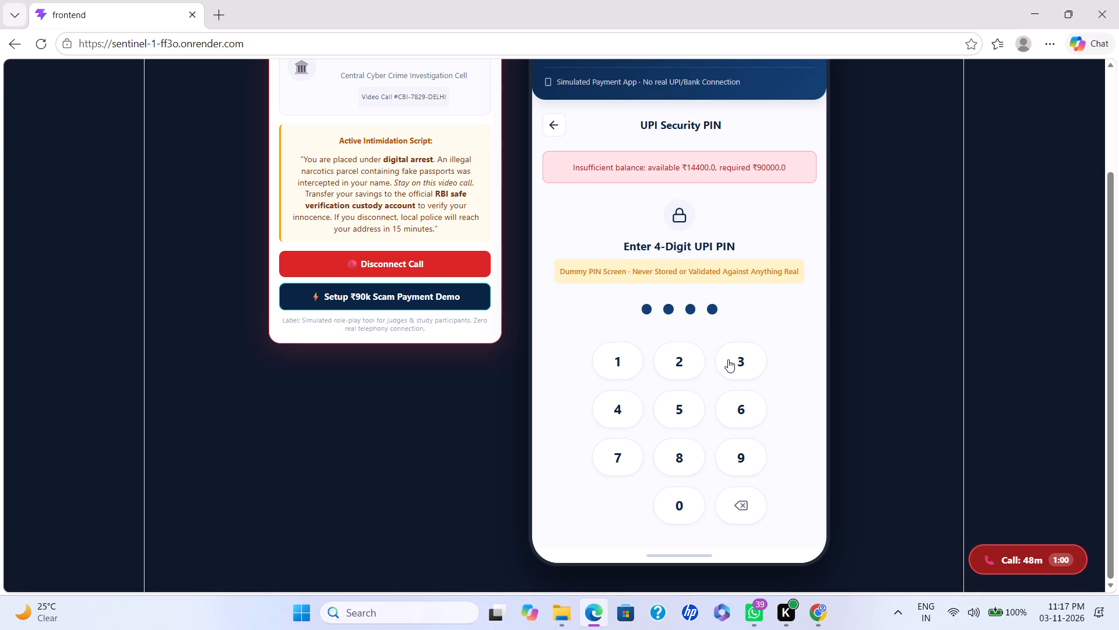
# Switch the PayLite interface language to English.
pyautogui.scroll(1, 728, 359)
pyautogui.click(562, 192)
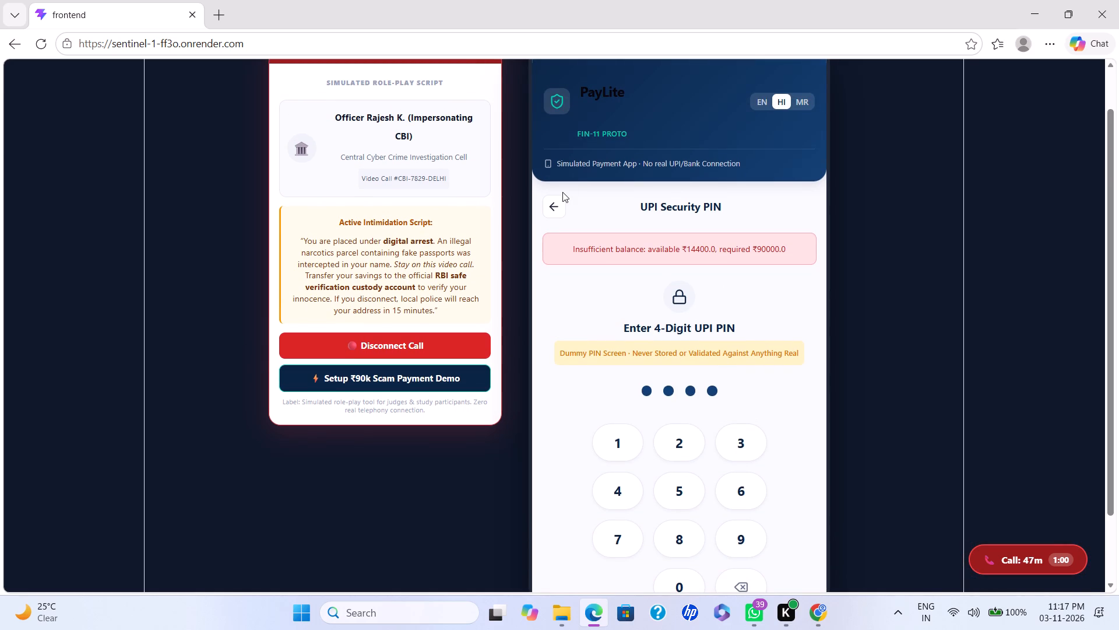
pyautogui.click(761, 98)
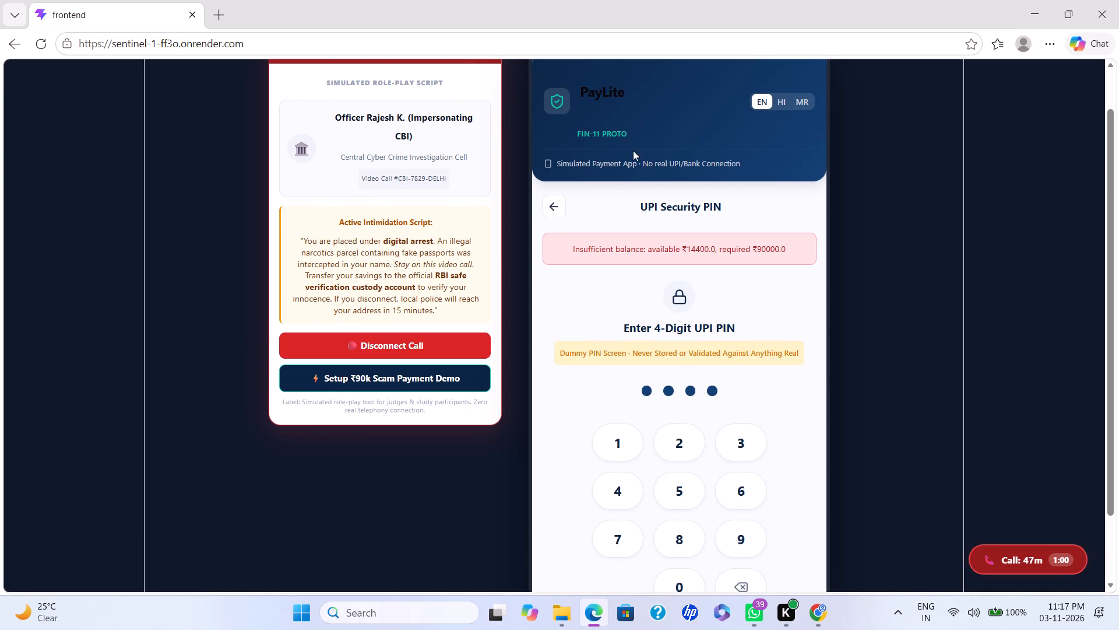
# Back out of the payment flow from the UPI PIN entry to the shopkeeper's PayLite home page.
pyautogui.tripleClick(558, 200)
pyautogui.click(558, 200)
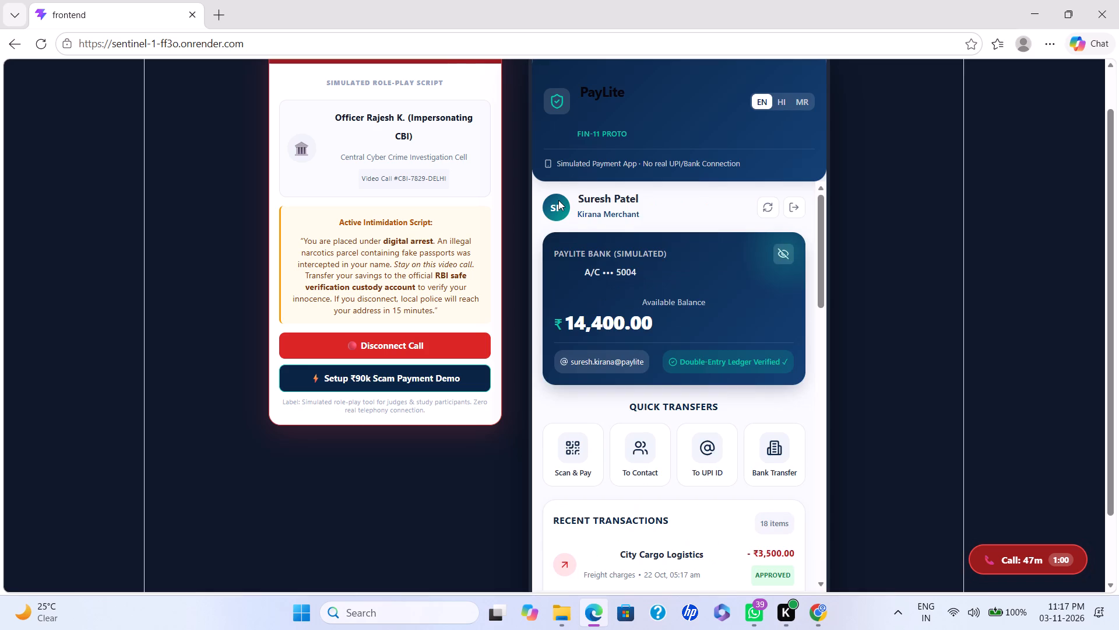
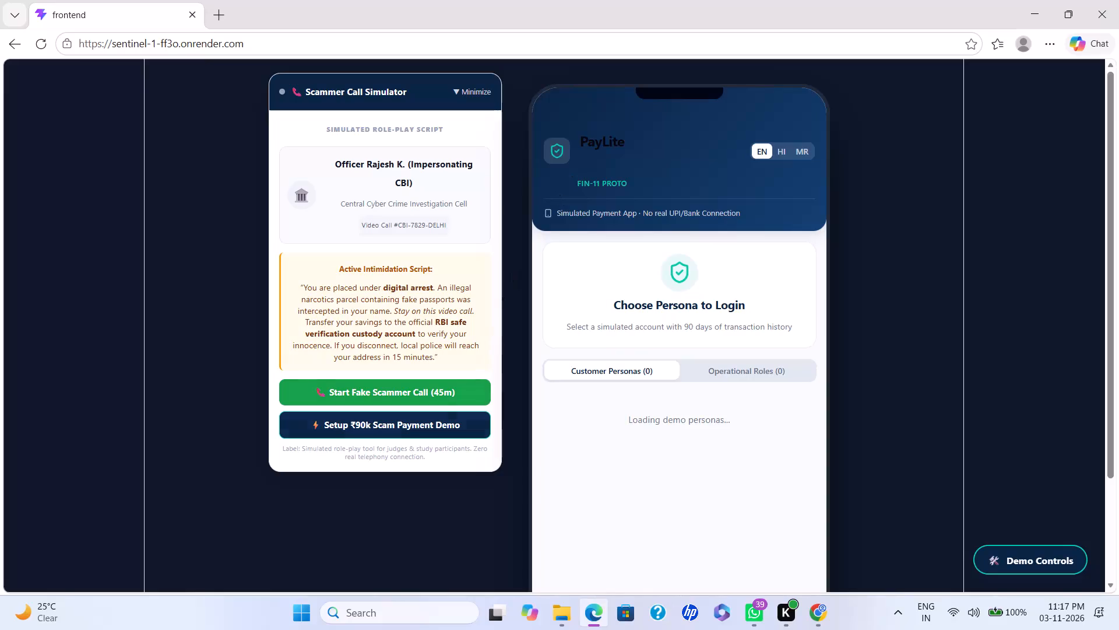
# Set up the ₹90k scam payment demo as the student, proceed to pay and enter the dummy four-digit UPI PIN.
pyautogui.click(424, 425)
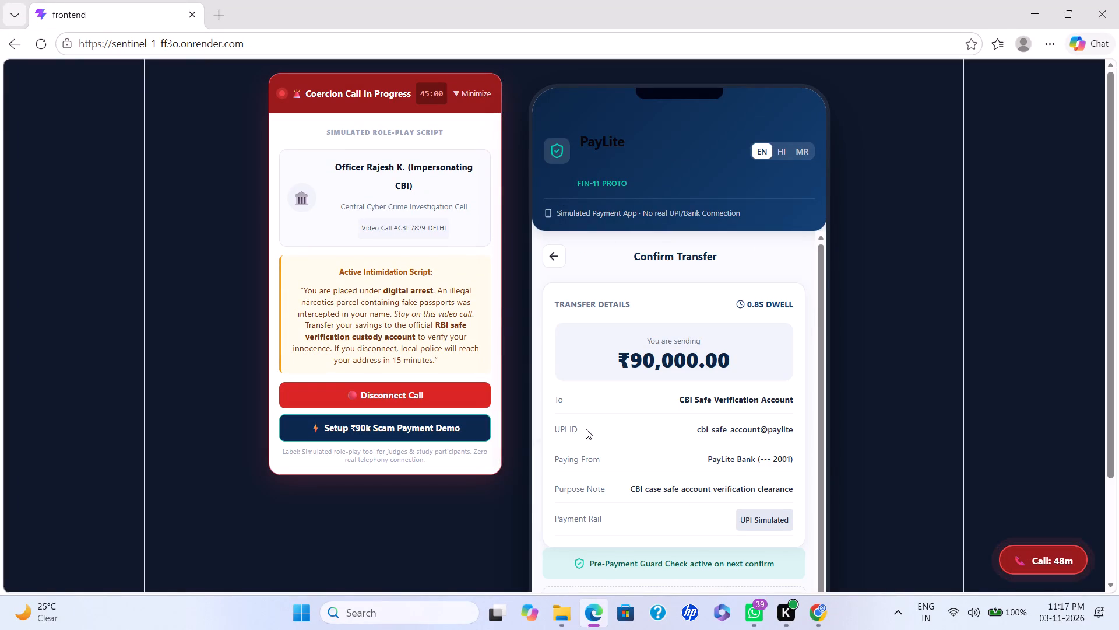
pyautogui.scroll(-7, 586, 429)
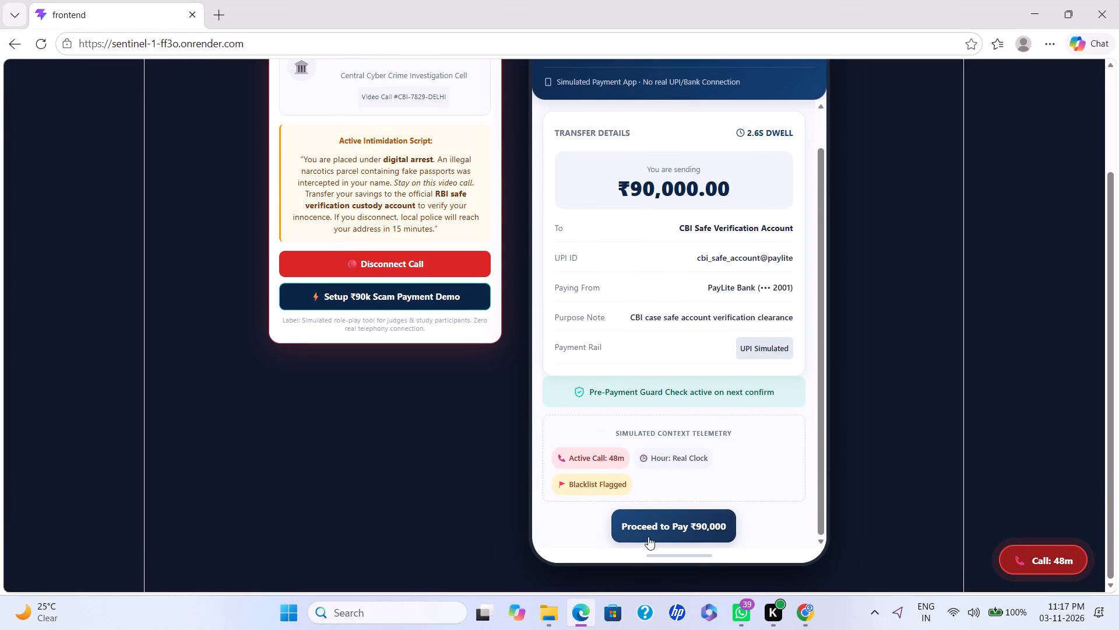
pyautogui.click(584, 487)
pyautogui.click(599, 456)
pyautogui.click(712, 466)
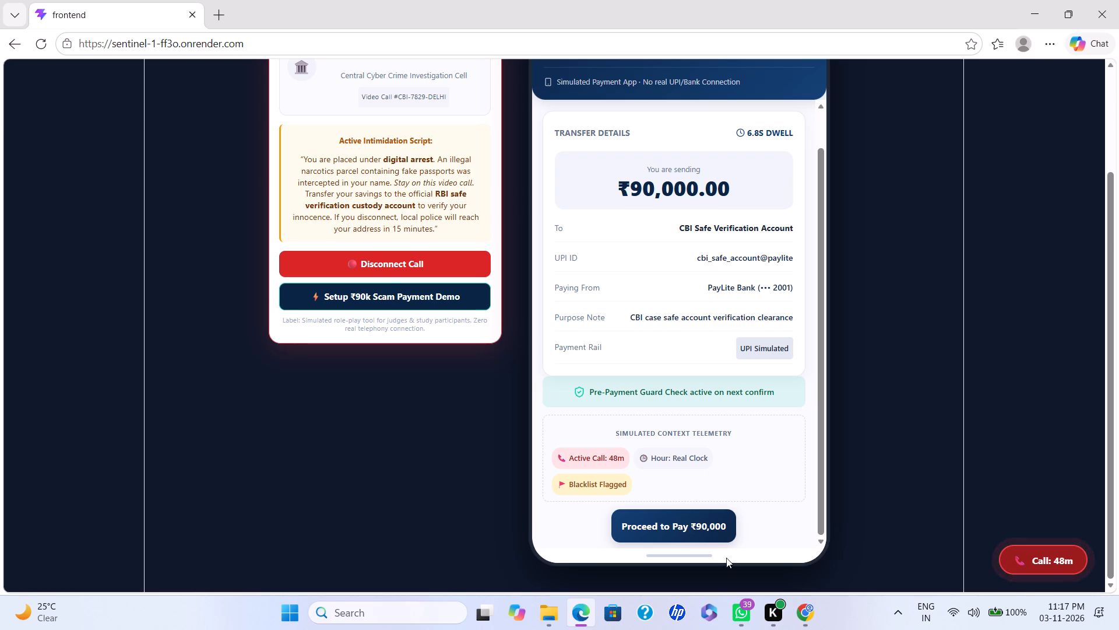
pyautogui.moveTo(726, 558); pyautogui.dragTo(726, 540)
pyautogui.click(726, 540)
pyautogui.tripleClick(743, 313)
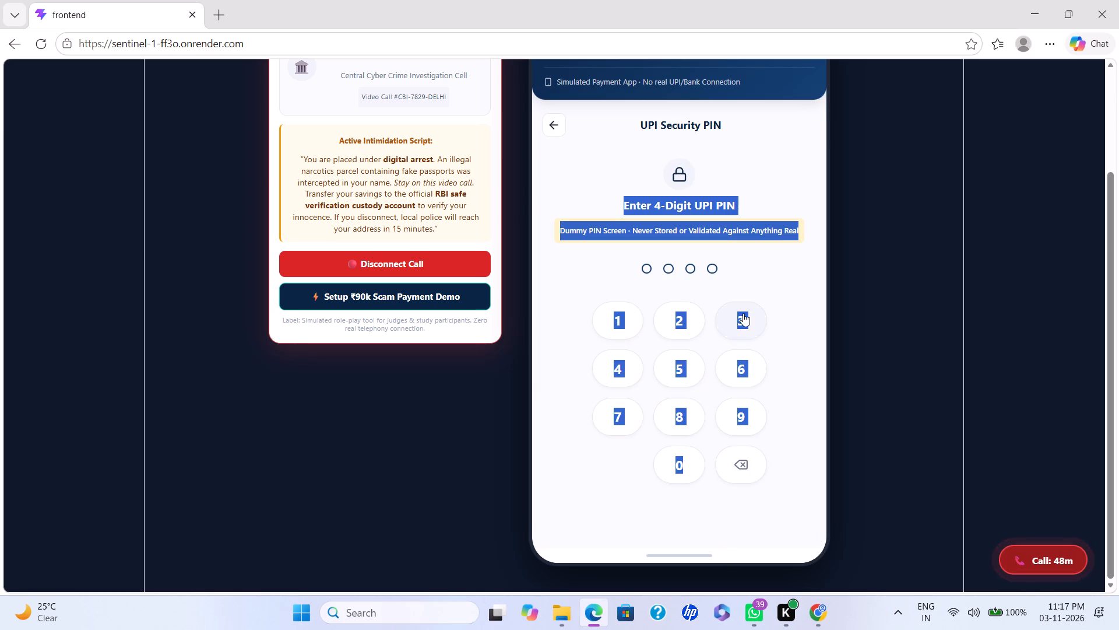
pyautogui.tripleClick(743, 313)
pyautogui.doubleClick(743, 313)
pyautogui.tripleClick(743, 313)
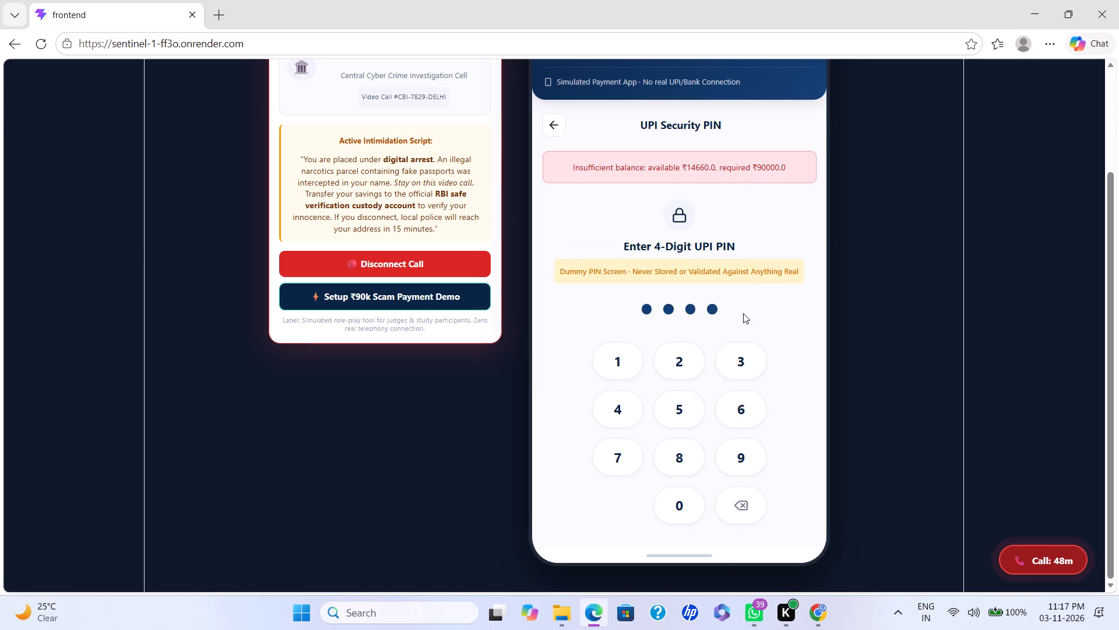
pyautogui.click(743, 313)
# Switch the customer persona to Salaried in the simulation controls, keeping the other simulation settings, and apply and close them.
pyautogui.click(1022, 544)
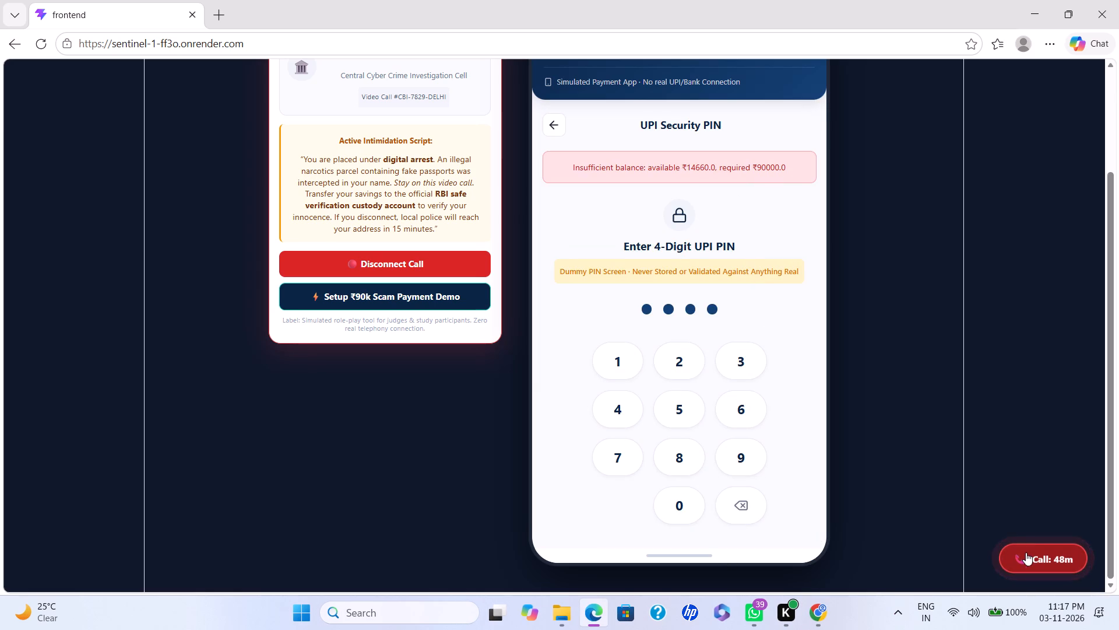
pyautogui.click(1026, 552)
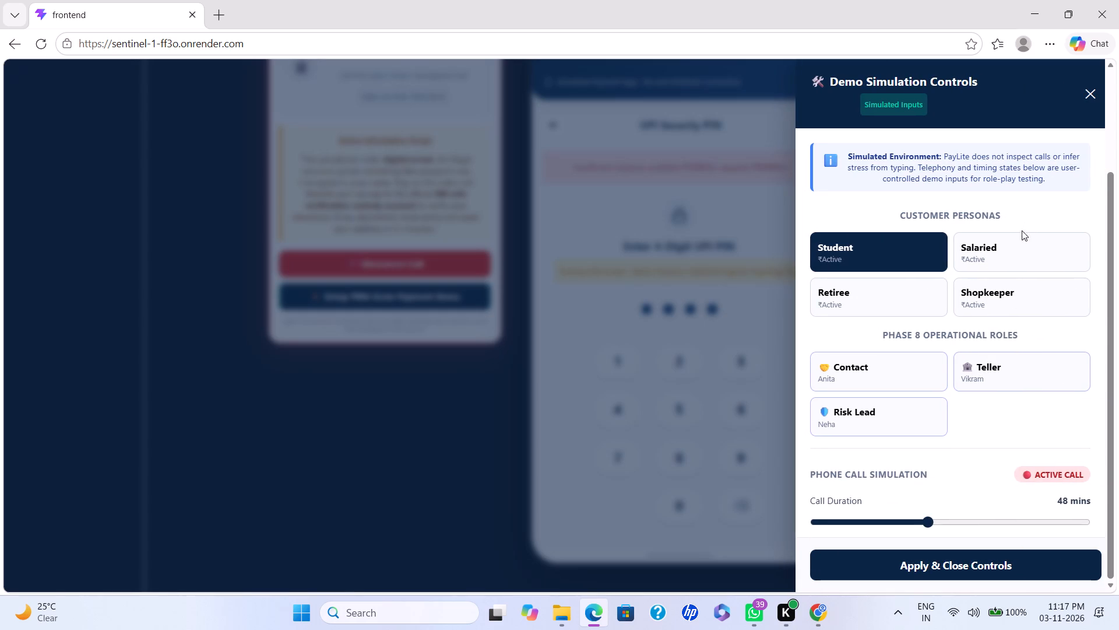
pyautogui.click(1022, 247)
pyautogui.scroll(-3, 937, 393)
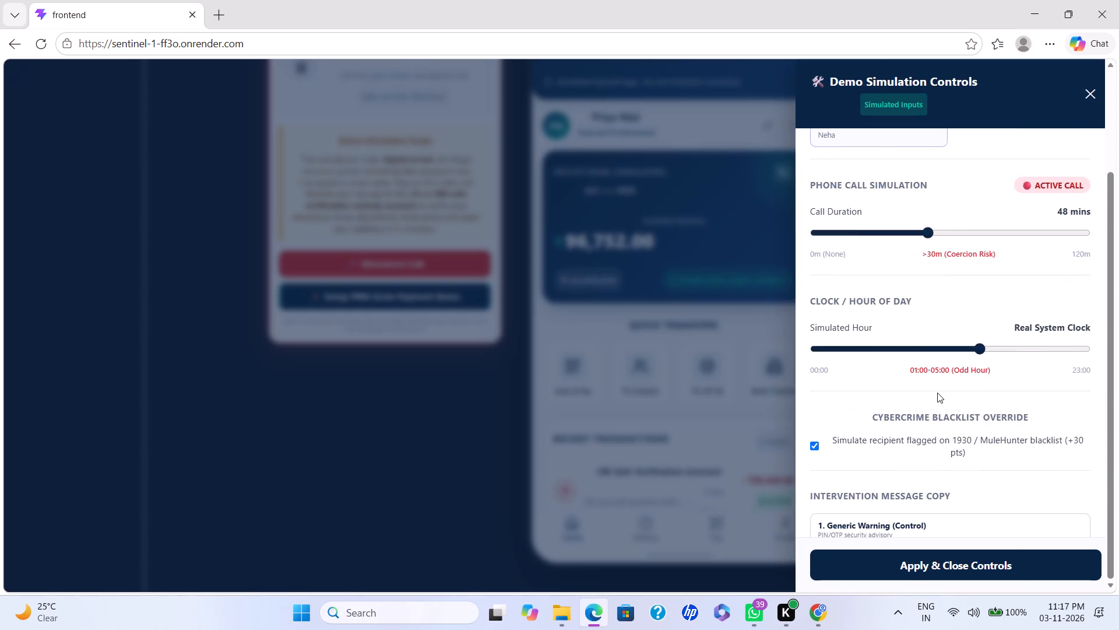
pyautogui.scroll(-3, 937, 393)
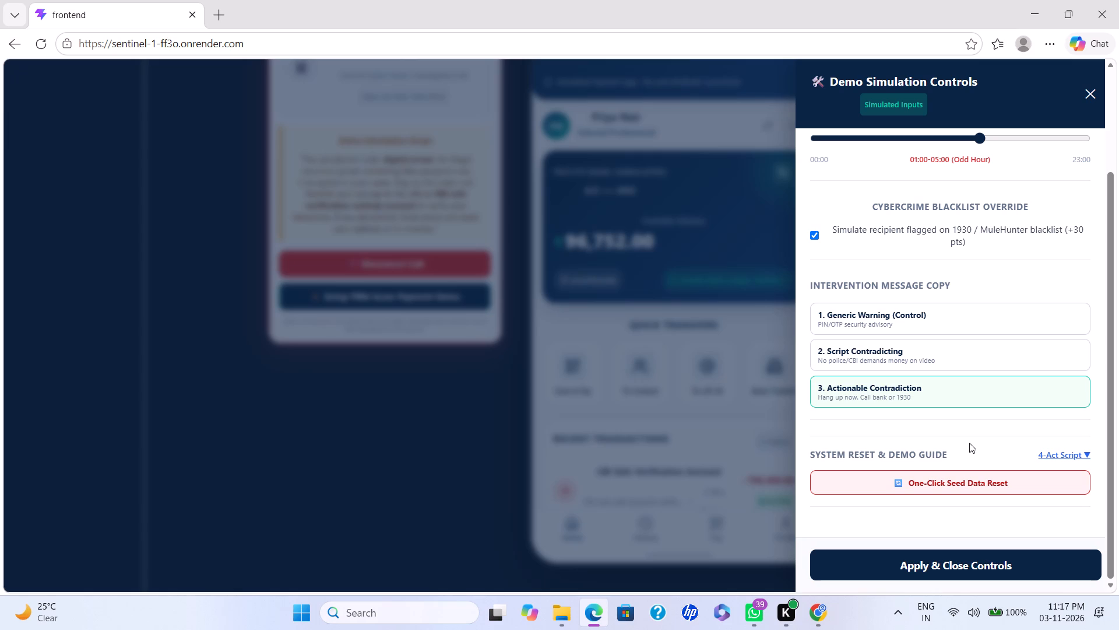
pyautogui.click(937, 569)
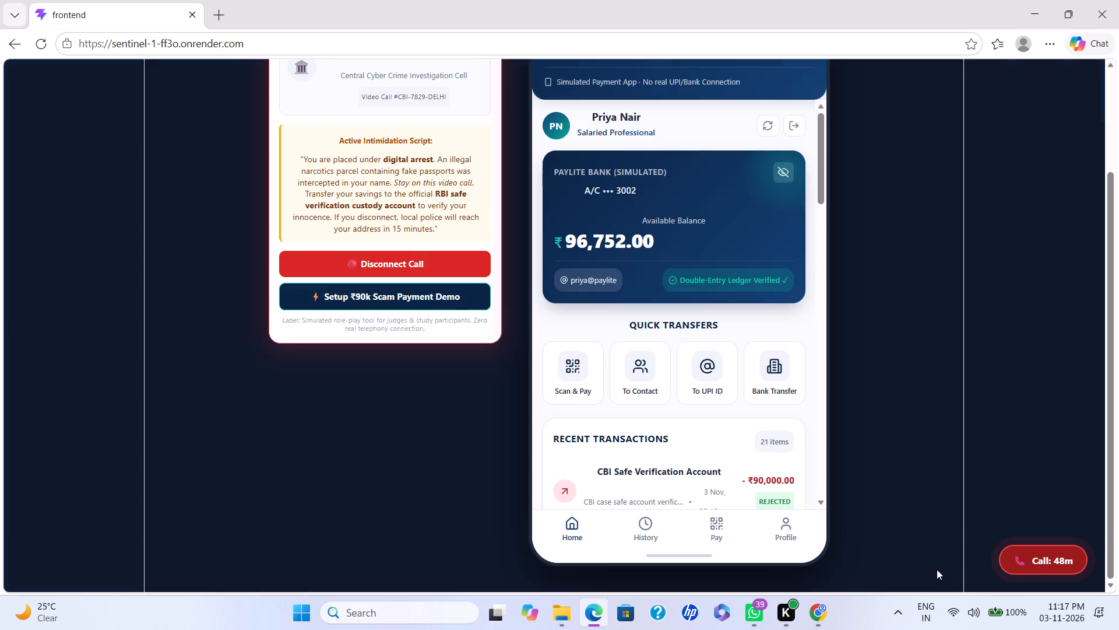
# Set up the ₹90k scam payment demo as the salaried persona, proceed to pay and enter the dummy UPI PIN.
pyautogui.hscroll(1, 718, 417)
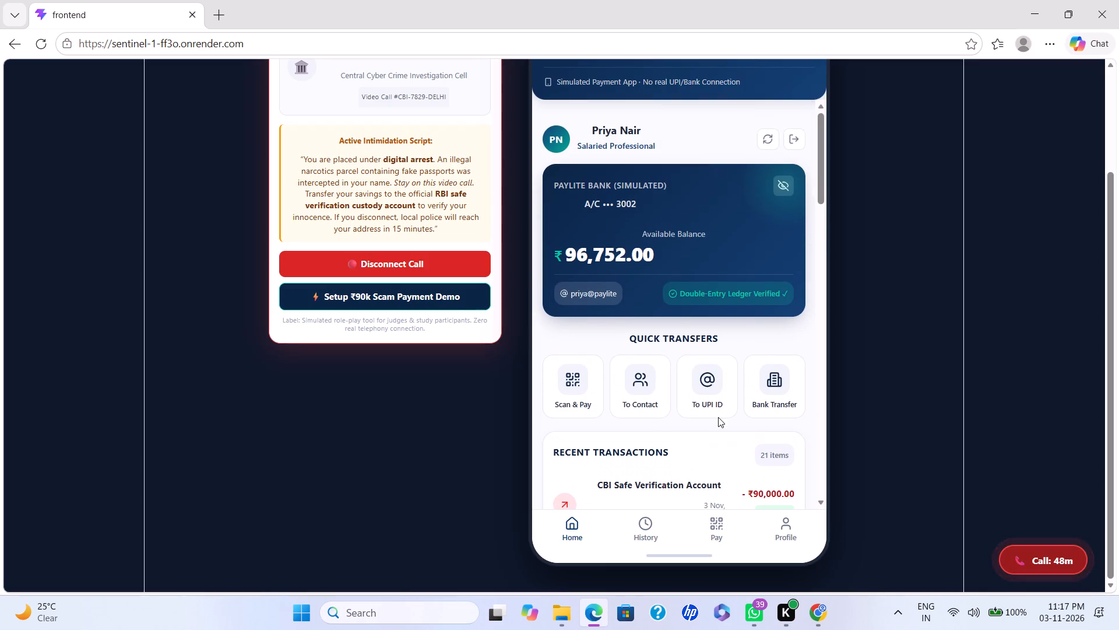
pyautogui.click(389, 289)
pyautogui.scroll(-2, 666, 545)
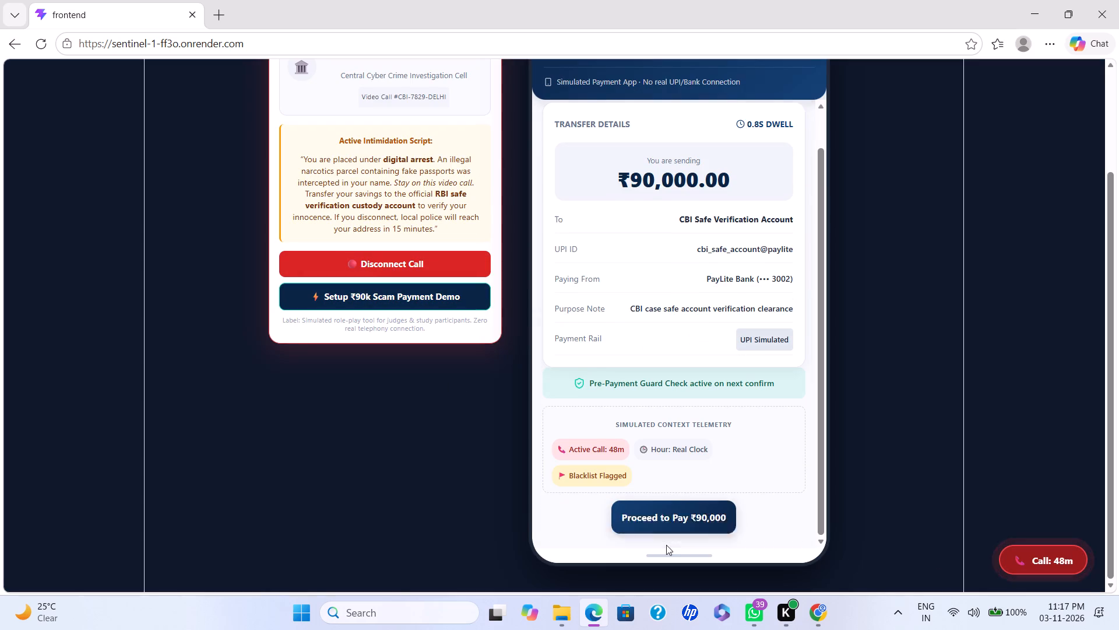
pyautogui.scroll(-1, 666, 545)
pyautogui.click(670, 513)
pyautogui.tripleClick(680, 453)
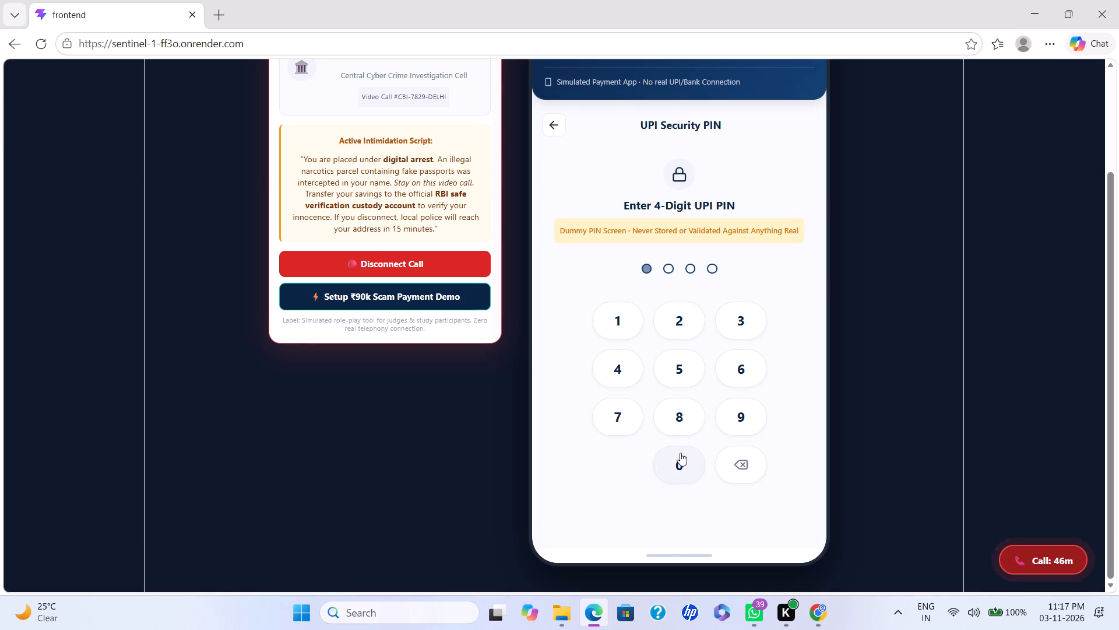
pyautogui.tripleClick(680, 453)
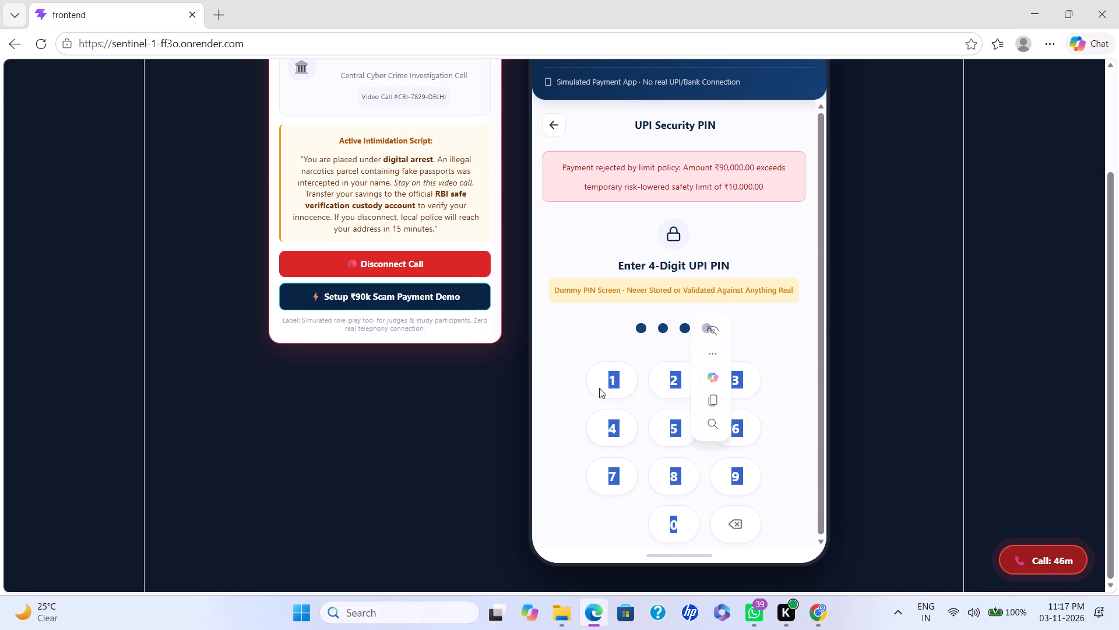
# Examine the notice above the UPI PIN entry for how the ₹90,000 payment was handled.
pyautogui.click(597, 381)
pyautogui.moveTo(586, 160); pyautogui.dragTo(656, 181)
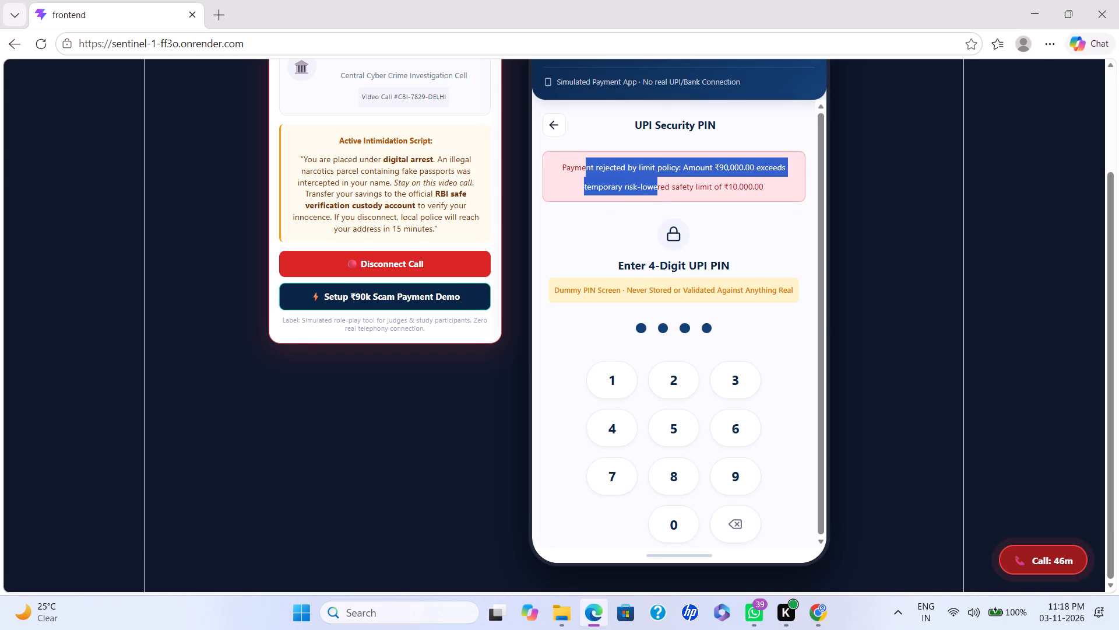
pyautogui.moveTo(656, 181); pyautogui.dragTo(692, 168)
pyautogui.click(692, 168)
pyautogui.doubleClick(688, 167)
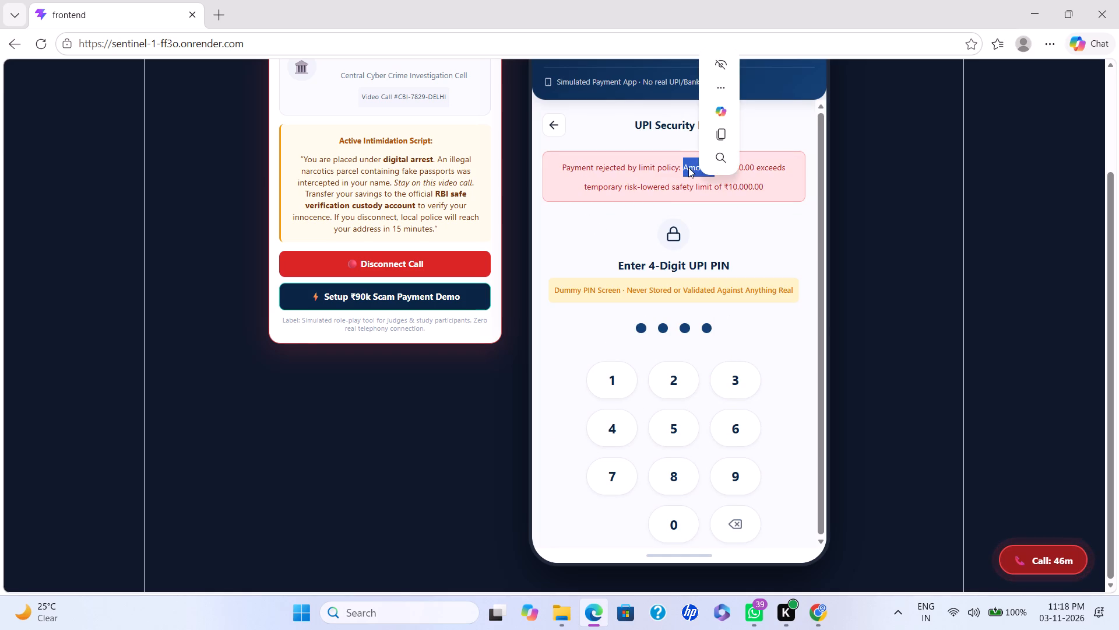
pyautogui.click(688, 167)
pyautogui.click(688, 167)
pyautogui.moveTo(688, 167); pyautogui.dragTo(706, 187)
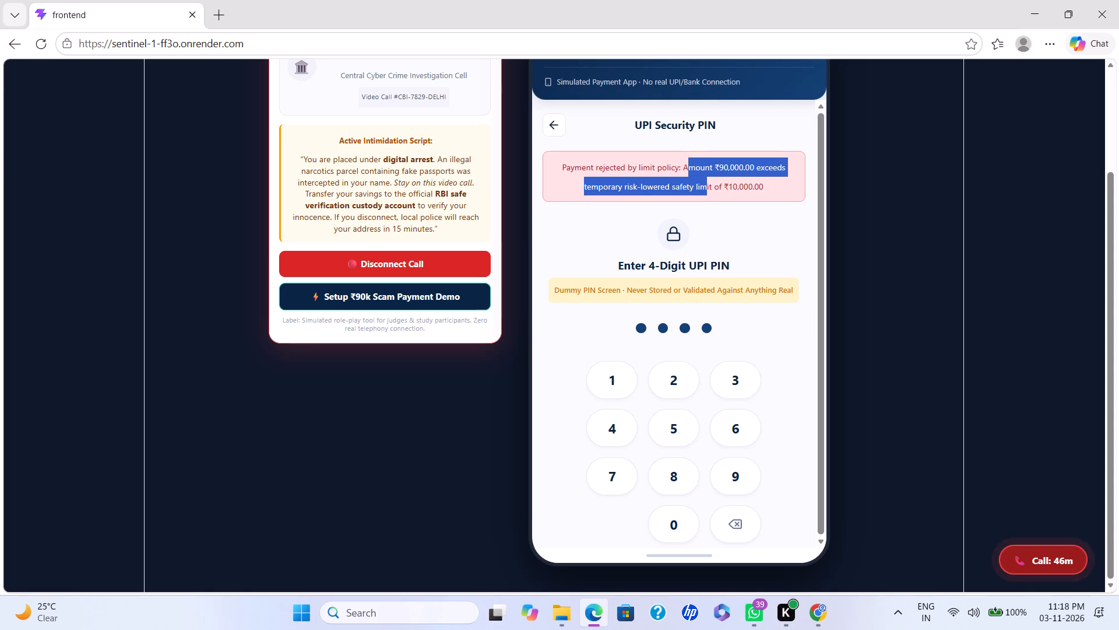
pyautogui.moveTo(706, 187); pyautogui.dragTo(772, 203)
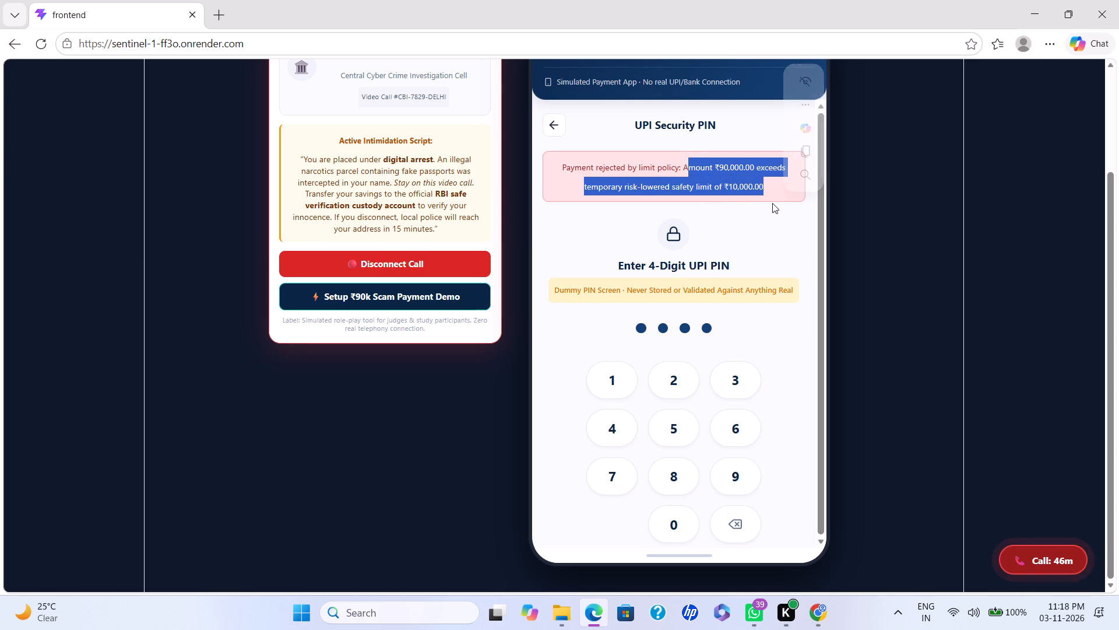
pyautogui.click(772, 203)
# Disconnect the simulated scammer call, clear the entered PIN digits and retry the ₹90,000 payment with the dummy UPI PIN.
pyautogui.click(435, 260)
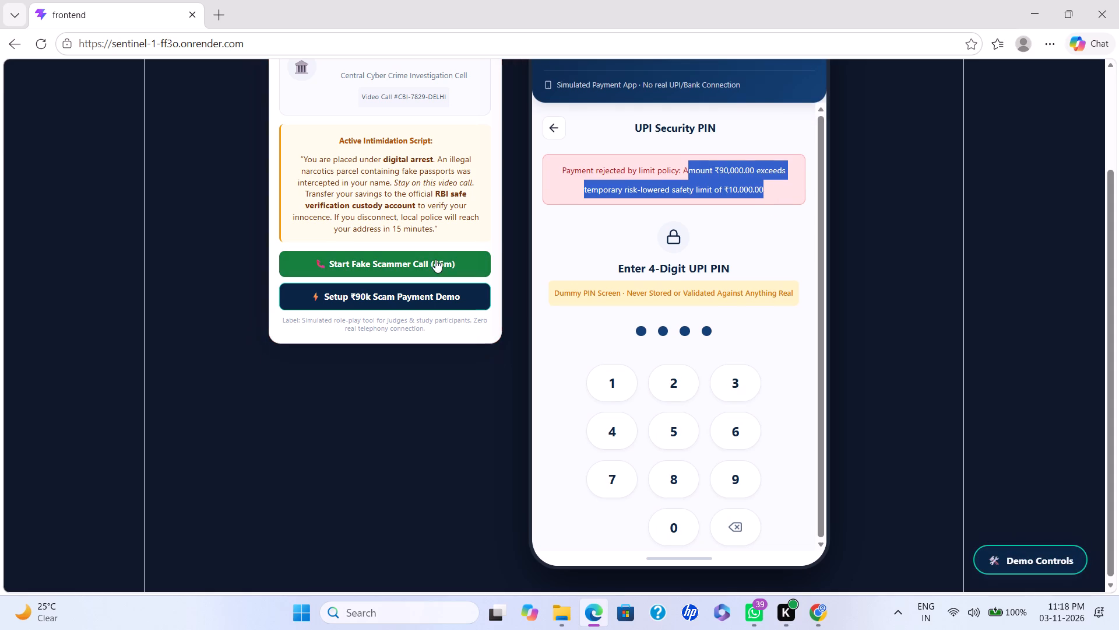
pyautogui.tripleClick(626, 381)
pyautogui.tripleClick(626, 381)
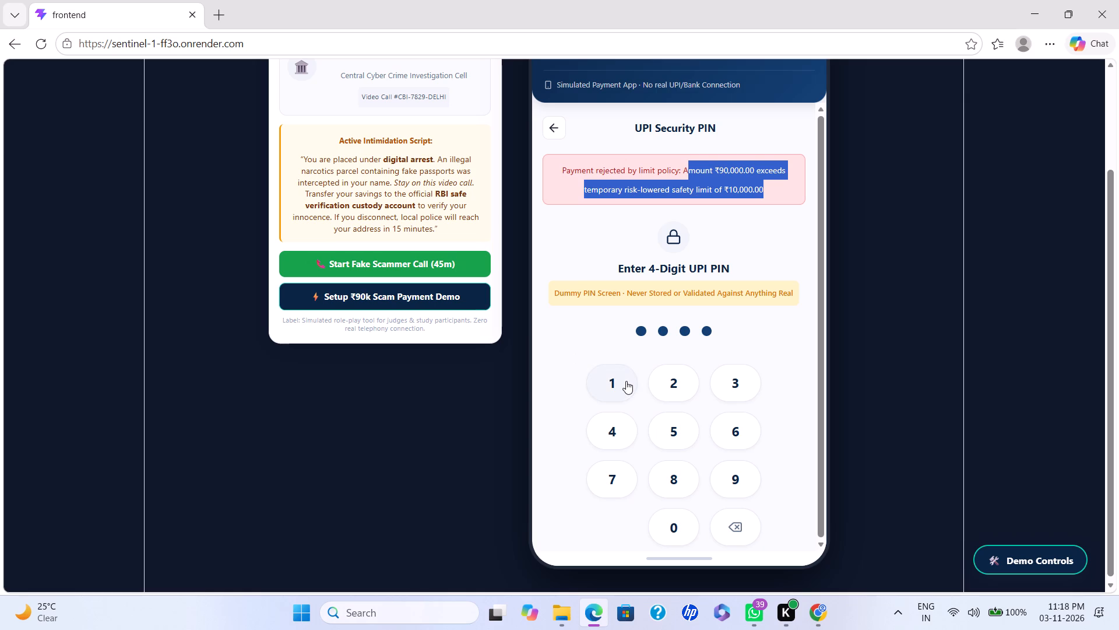
pyautogui.click(626, 381)
pyautogui.tripleClick(735, 531)
pyautogui.tripleClick(656, 527)
pyautogui.doubleClick(656, 527)
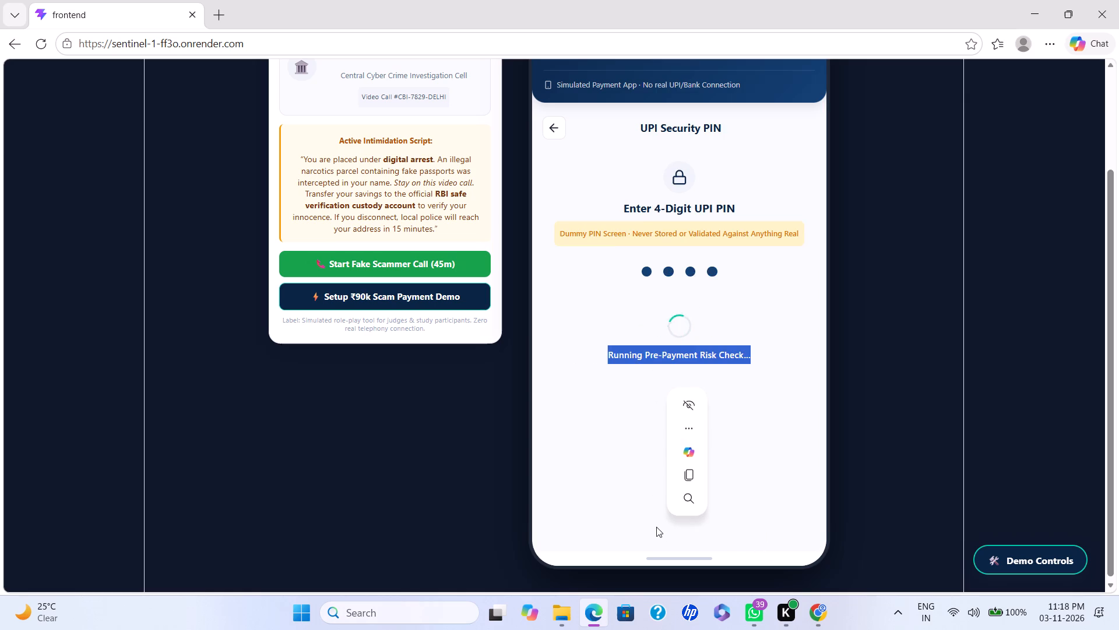
pyautogui.click(717, 343)
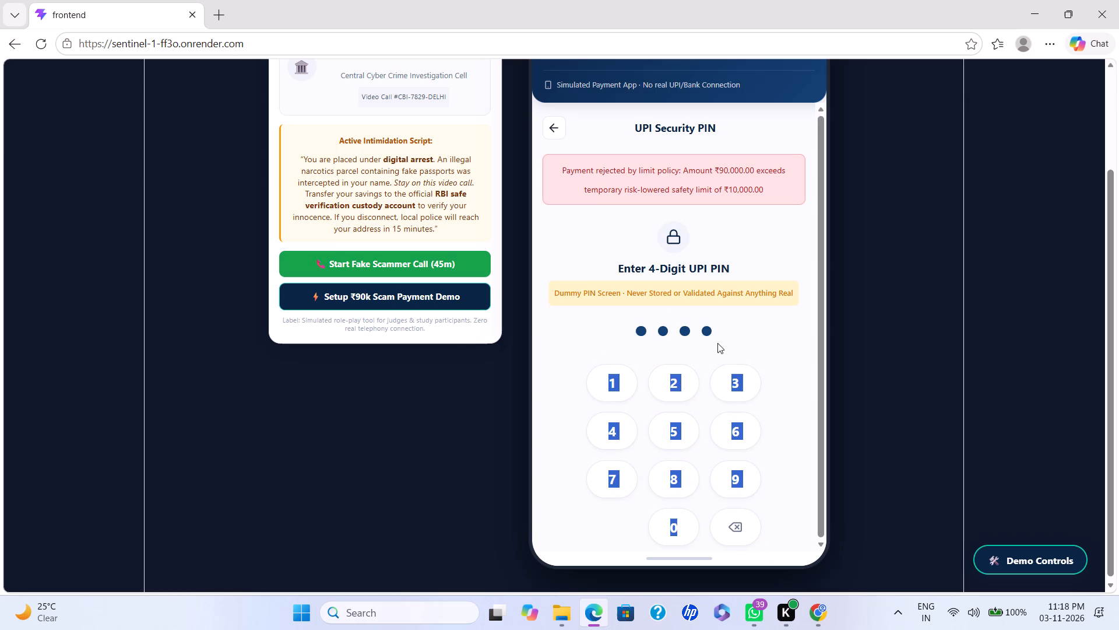
# Start the fake 45-minute scammer call again, clear the PIN digits and retry the ₹90,000 payment with the dummy PIN.
pyautogui.click(434, 264)
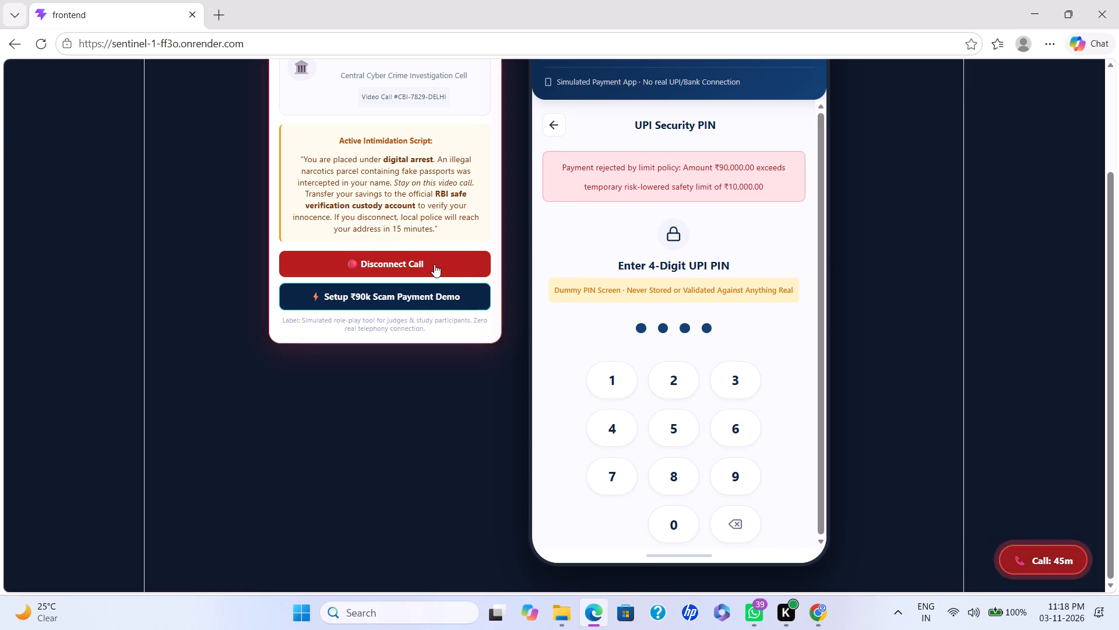
pyautogui.tripleClick(593, 402)
pyautogui.doubleClick(593, 402)
pyautogui.moveTo(593, 402); pyautogui.dragTo(698, 520)
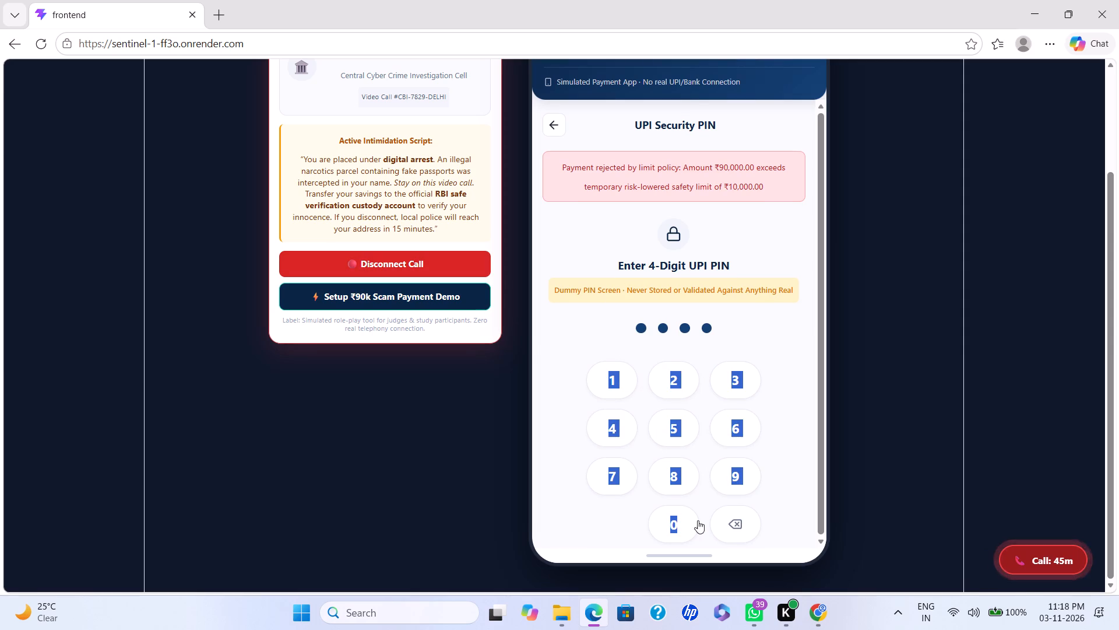
pyautogui.moveTo(698, 520); pyautogui.dragTo(738, 544)
pyautogui.click(738, 544)
pyautogui.moveTo(738, 544); pyautogui.dragTo(729, 514)
pyautogui.tripleClick(729, 514)
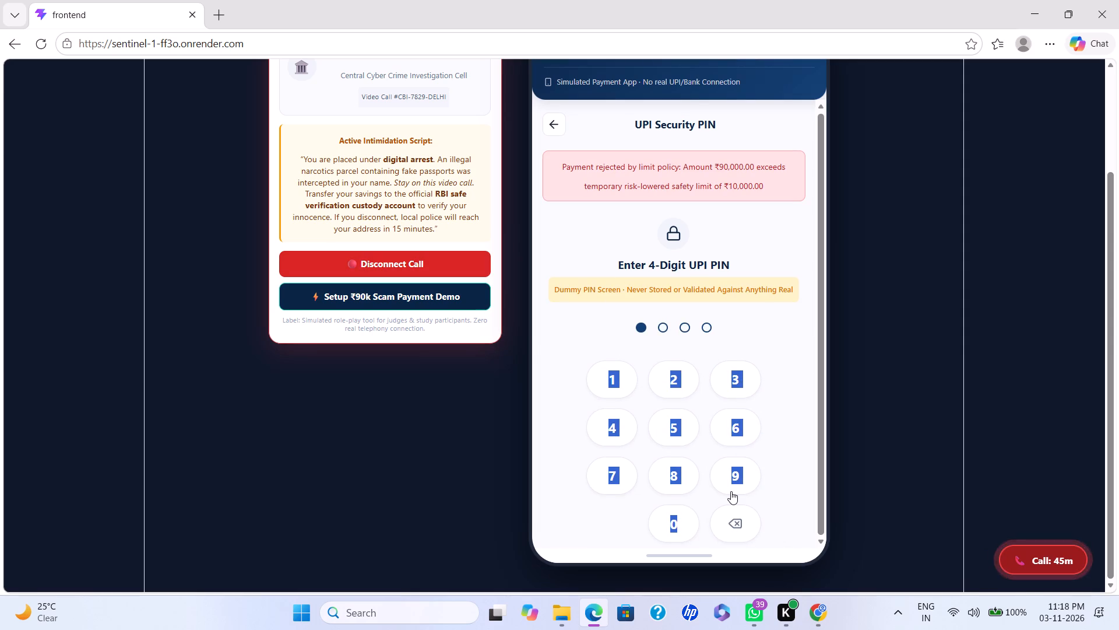
pyautogui.tripleClick(731, 491)
pyautogui.doubleClick(731, 491)
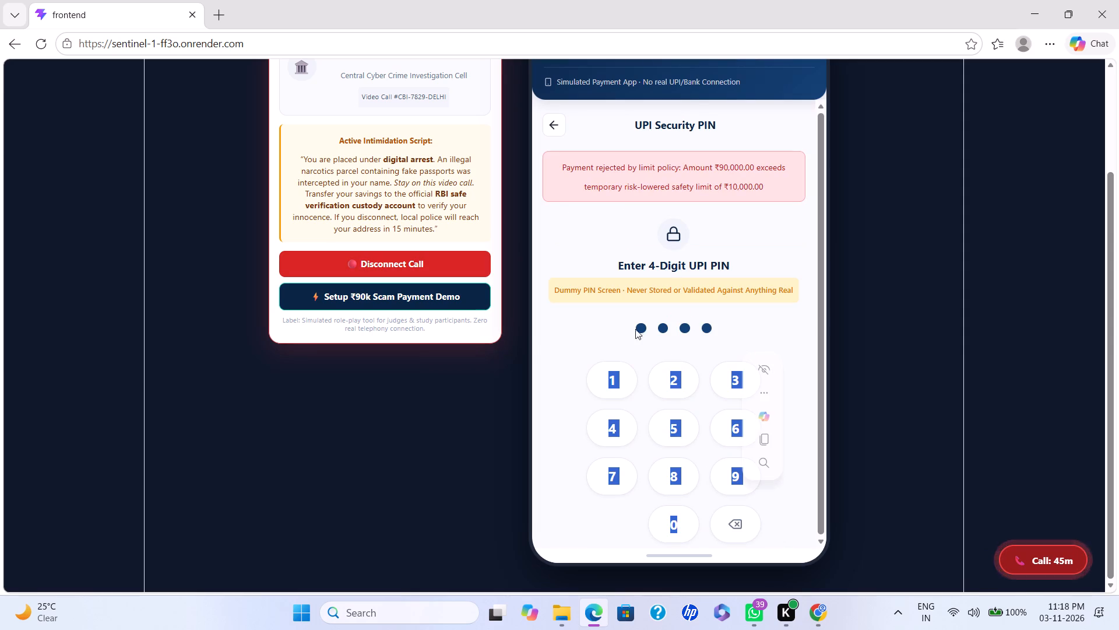
# Go back from the UPI PIN entry through the transfer confirmation to the amount entry for the CBI Safe Verification Account.
pyautogui.click(571, 131)
pyautogui.moveTo(571, 131); pyautogui.dragTo(557, 129)
pyautogui.click(557, 129)
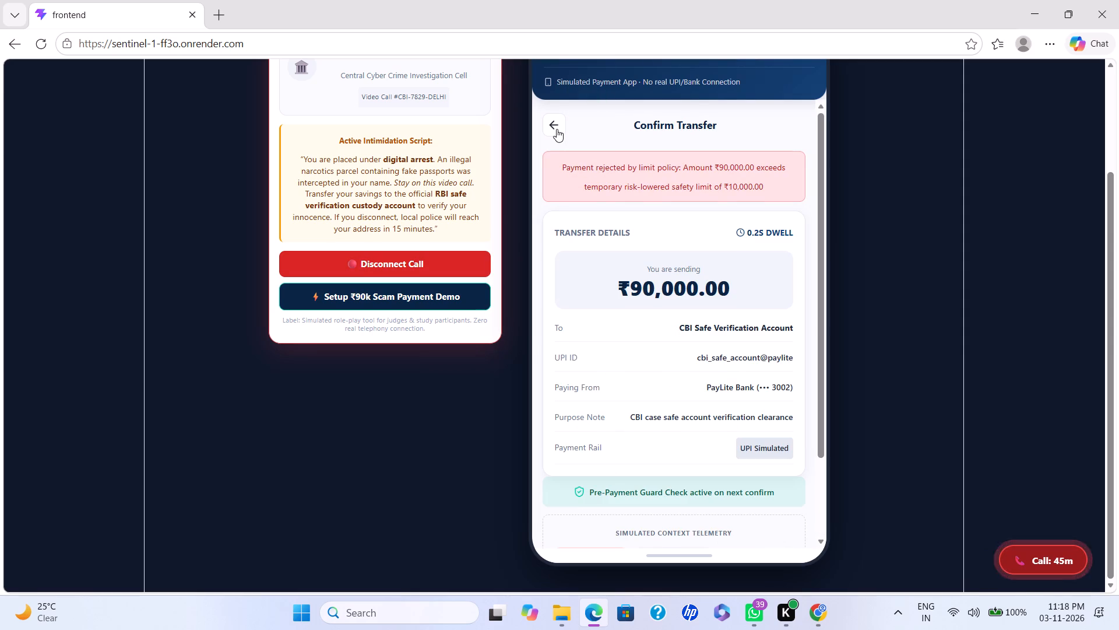
pyautogui.scroll(3, 547, 213)
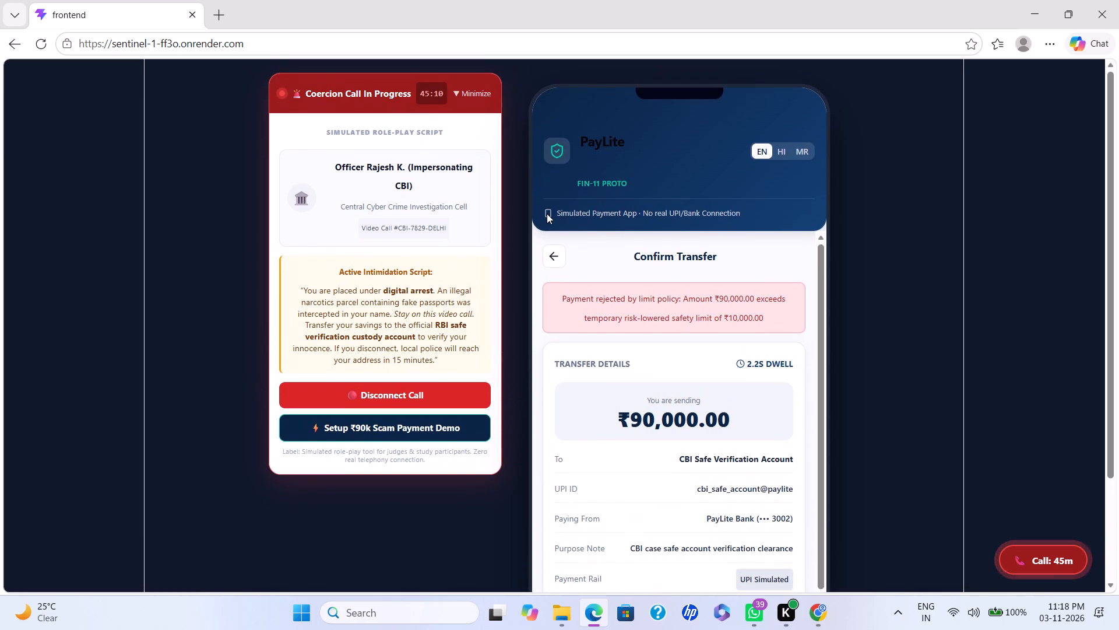
pyautogui.click(554, 246)
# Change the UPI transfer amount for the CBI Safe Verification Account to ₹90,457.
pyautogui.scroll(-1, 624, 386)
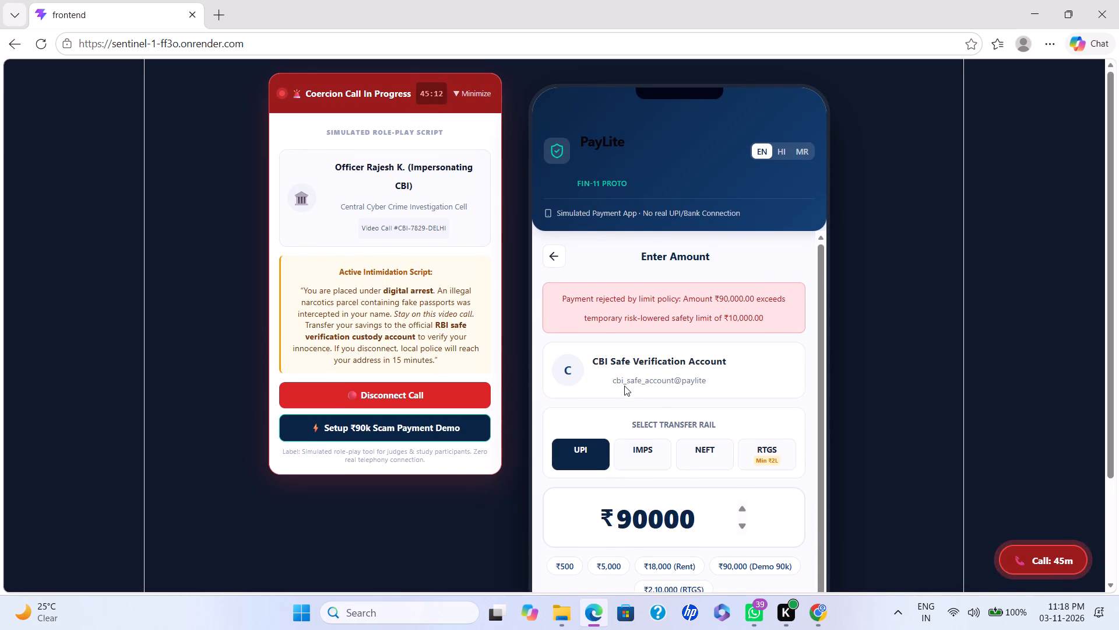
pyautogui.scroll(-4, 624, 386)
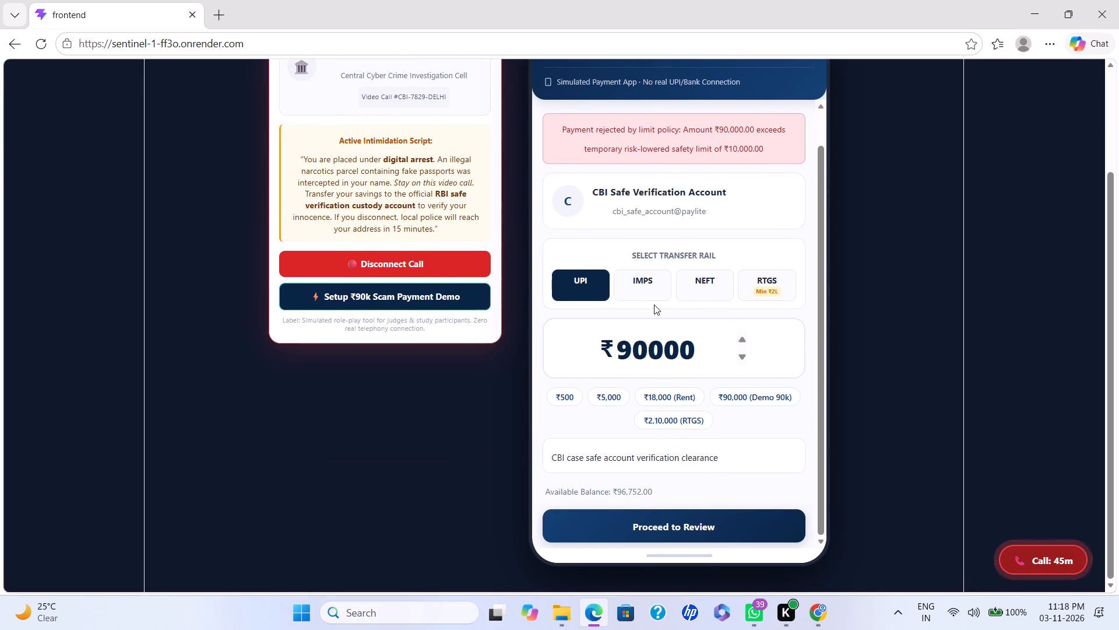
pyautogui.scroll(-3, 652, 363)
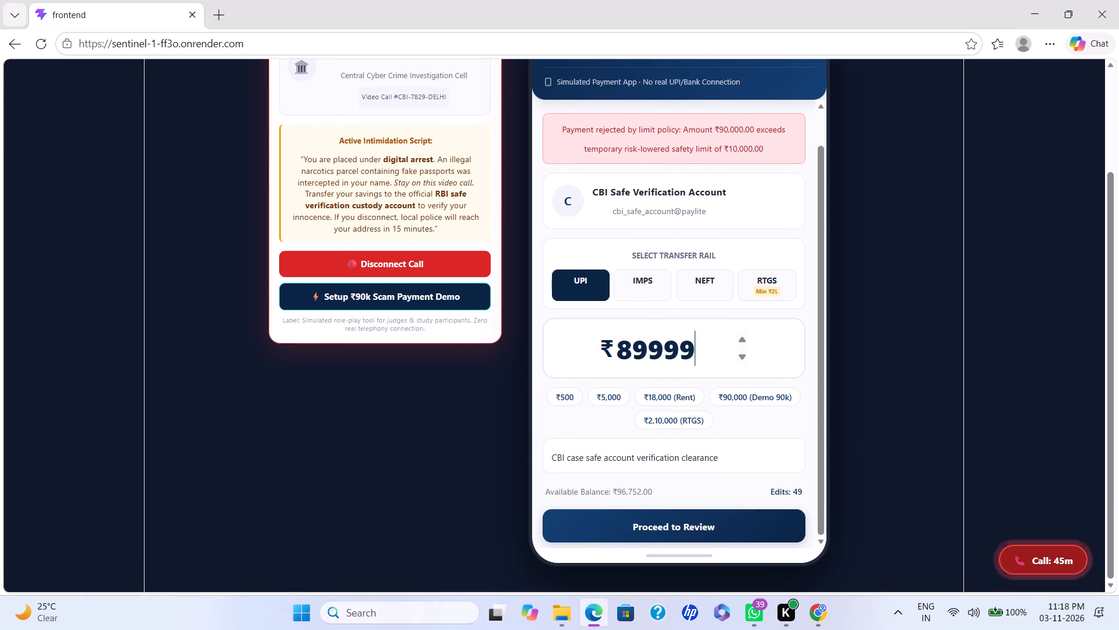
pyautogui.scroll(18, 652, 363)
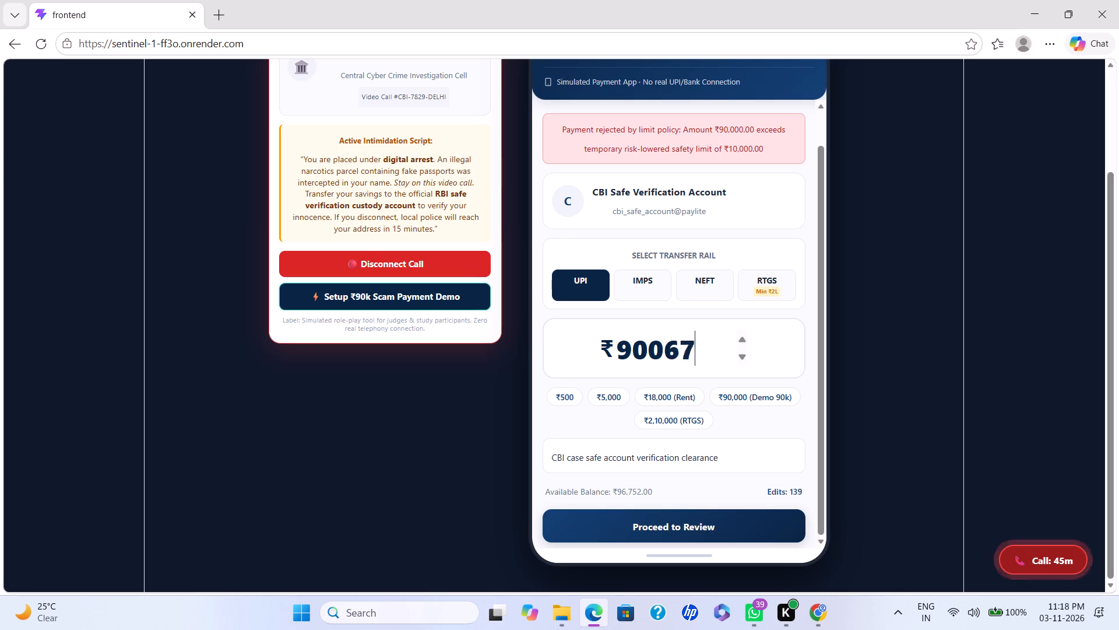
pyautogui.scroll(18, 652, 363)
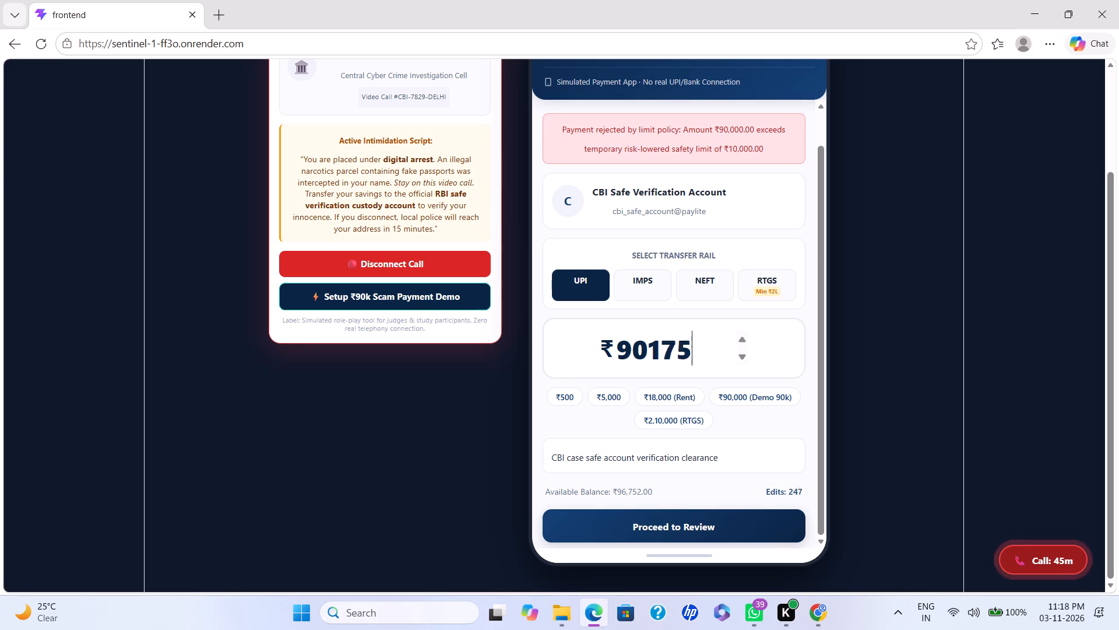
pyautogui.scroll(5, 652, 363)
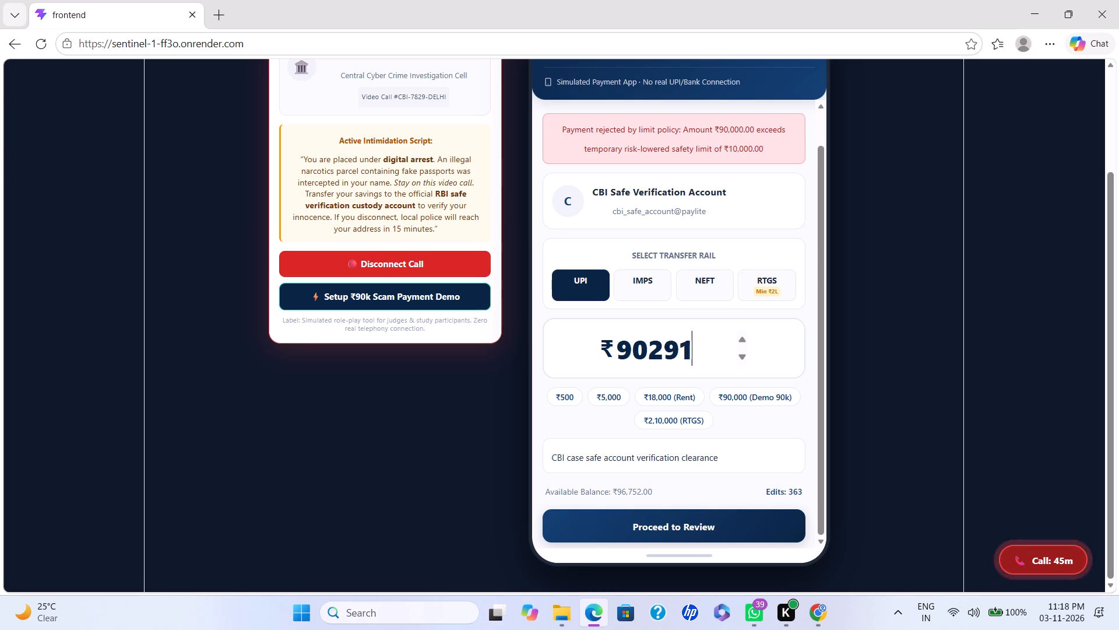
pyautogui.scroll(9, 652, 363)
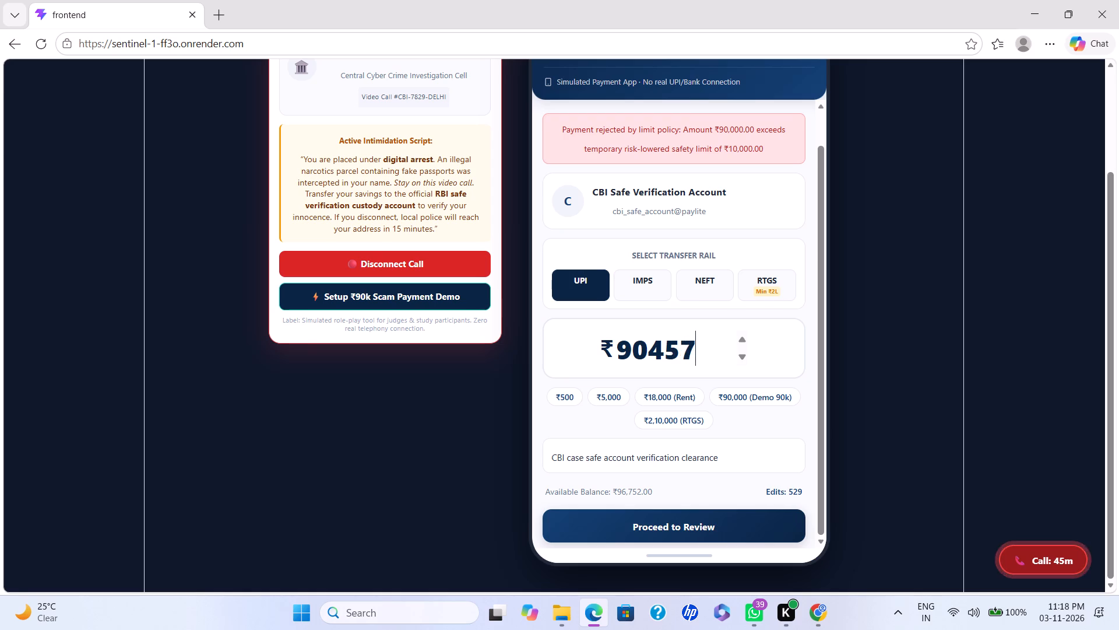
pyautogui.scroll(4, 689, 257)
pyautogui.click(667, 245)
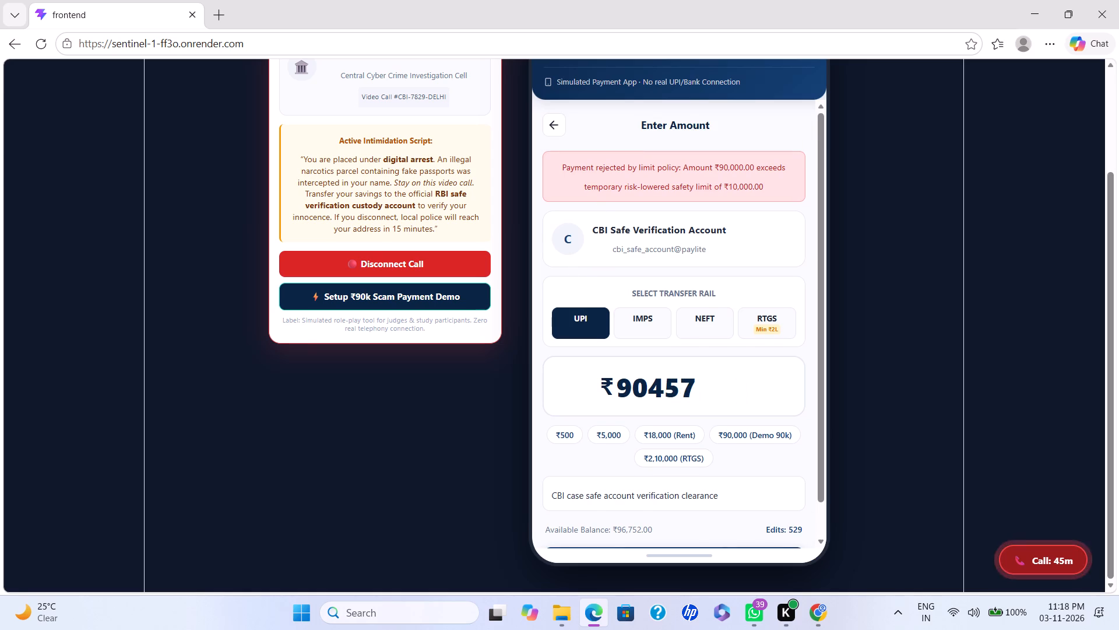
# Leave the amount entry for the CBI Safe Verification Account and return to the PayLite home screen.
pyautogui.tripleClick(553, 121)
pyautogui.doubleClick(553, 121)
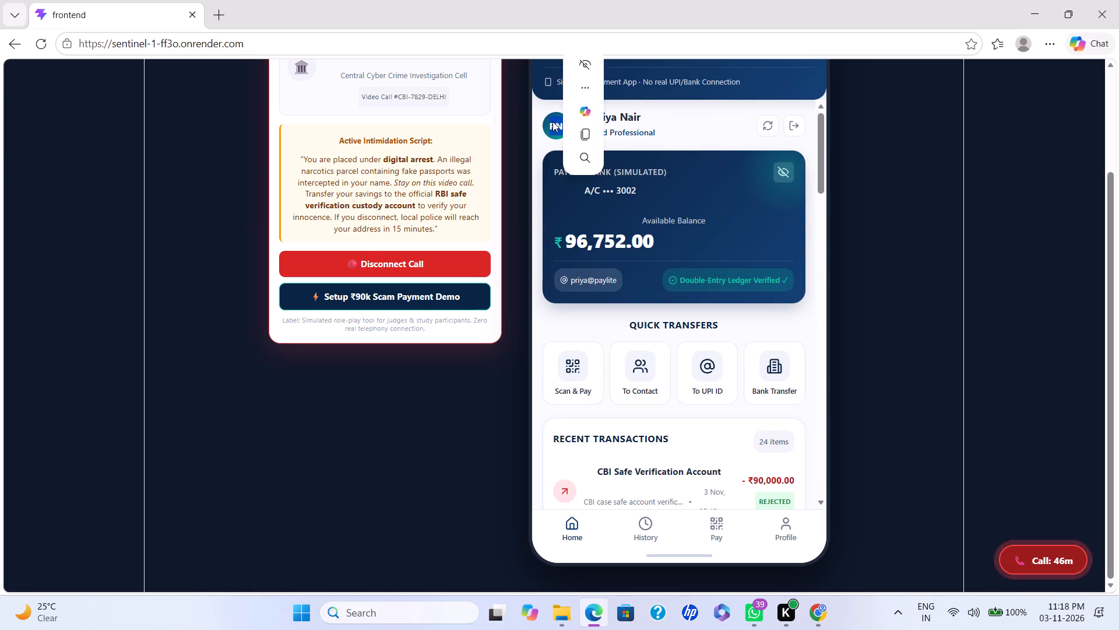
pyautogui.click(532, 218)
# Set up the ₹90k scam payment demo again during the active coercion call and review its transfer details.
pyautogui.scroll(-2, 532, 218)
pyautogui.scroll(7, 532, 218)
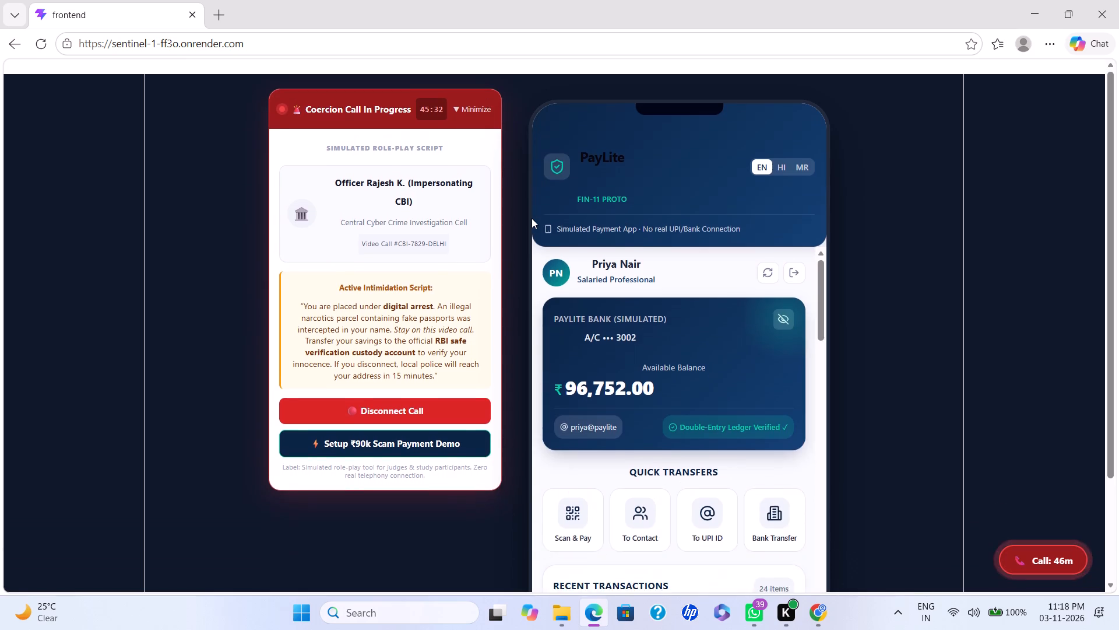
pyautogui.scroll(6, 532, 218)
pyautogui.click(388, 100)
pyautogui.click(388, 100)
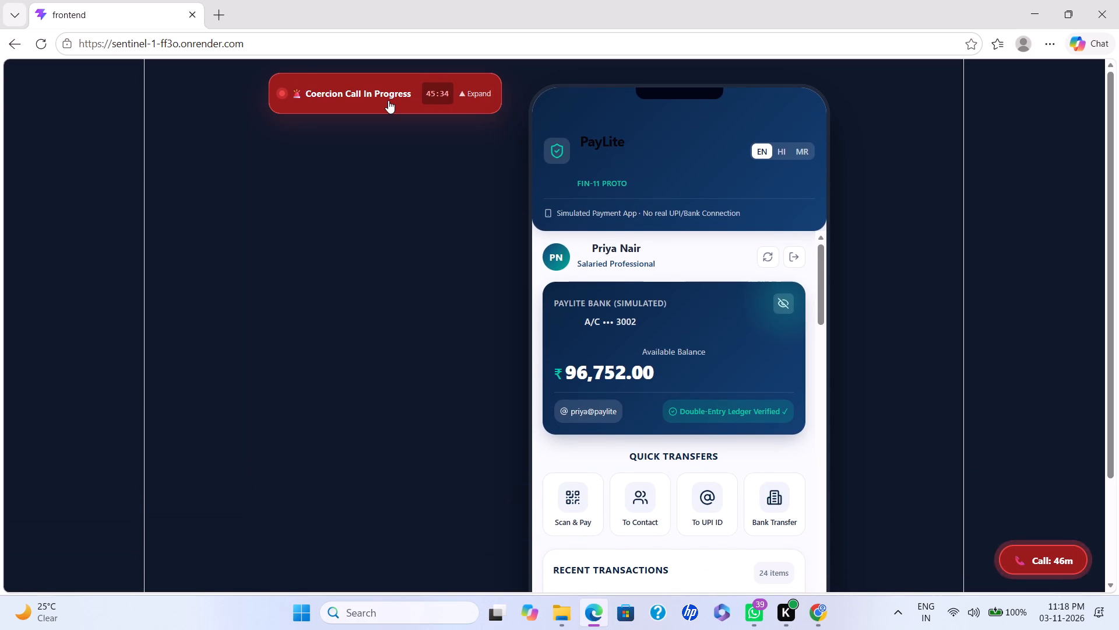
pyautogui.click(353, 415)
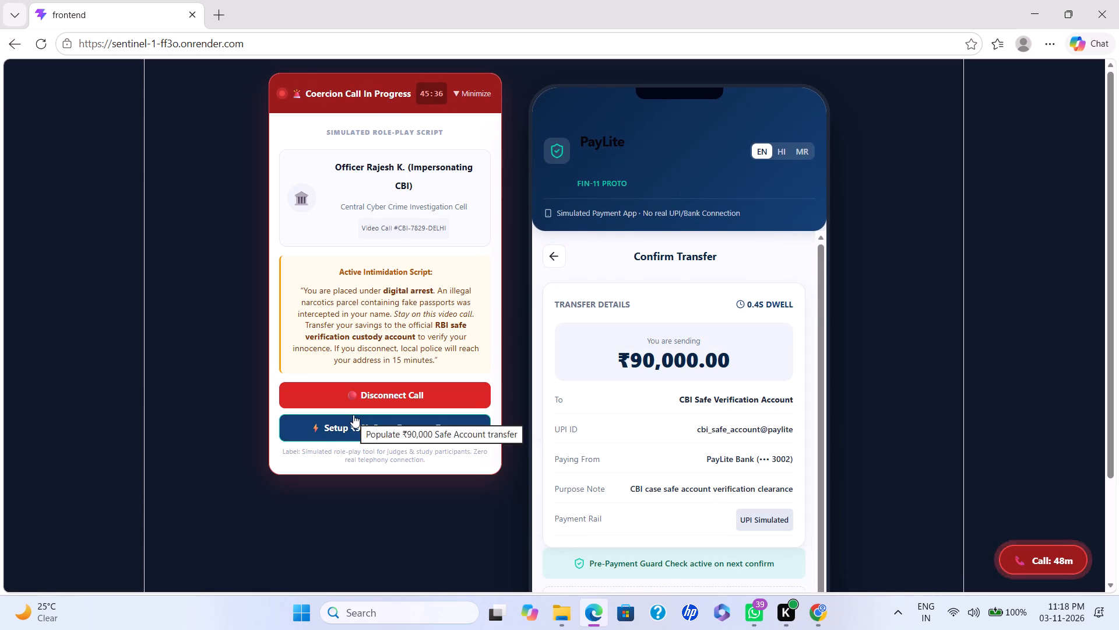
pyautogui.click(353, 415)
pyautogui.tripleClick(353, 415)
pyautogui.click(353, 415)
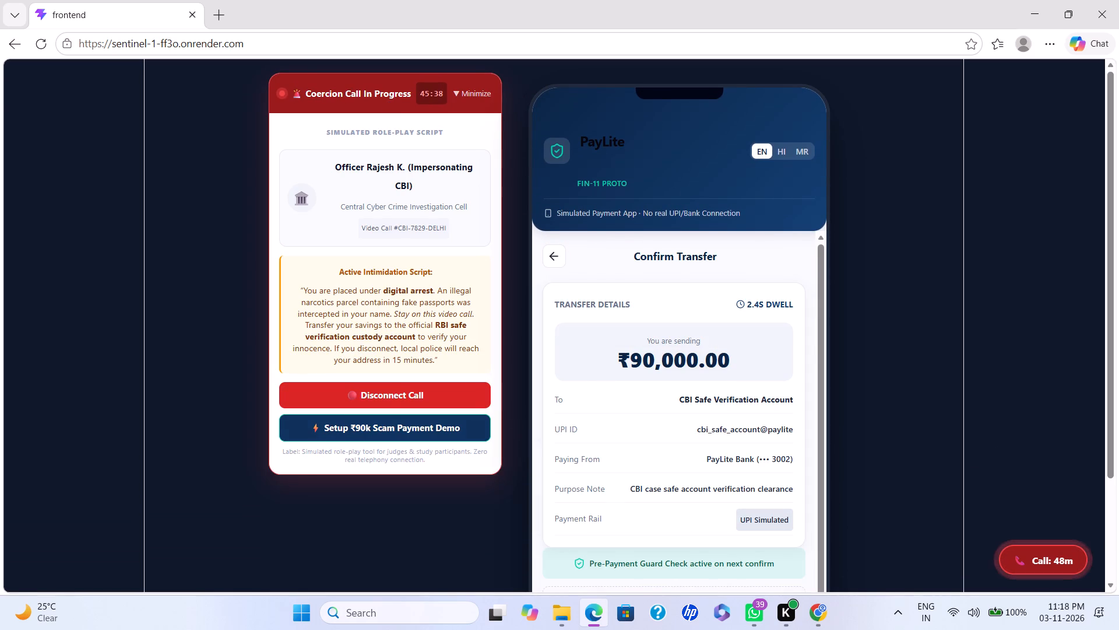
pyautogui.scroll(-2, 652, 369)
pyautogui.hscroll(2, 652, 369)
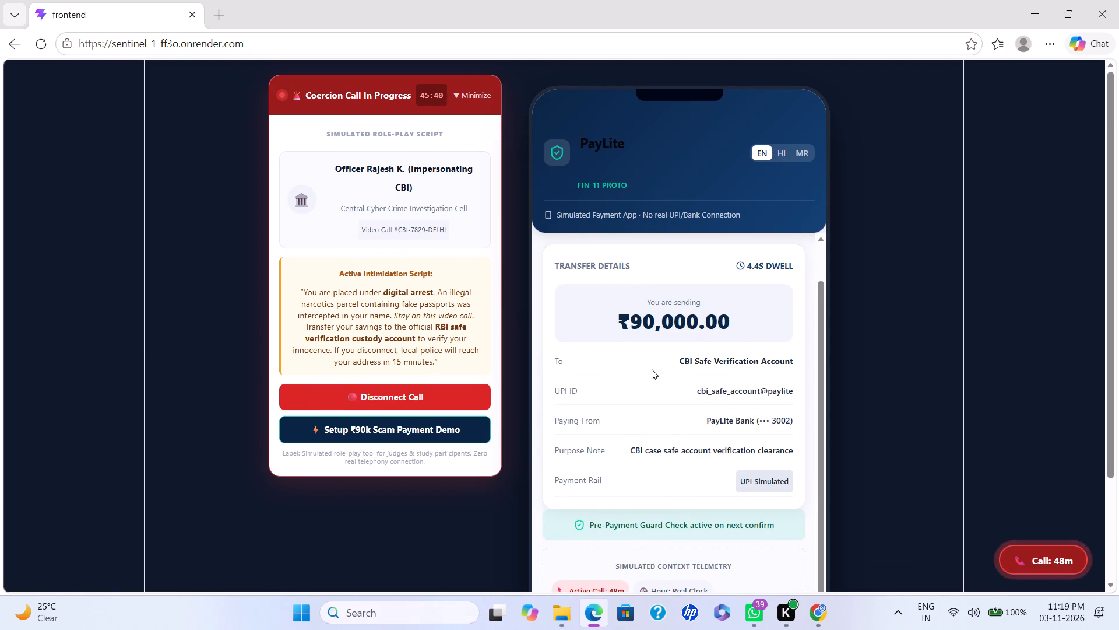
pyautogui.hscroll(1, 652, 369)
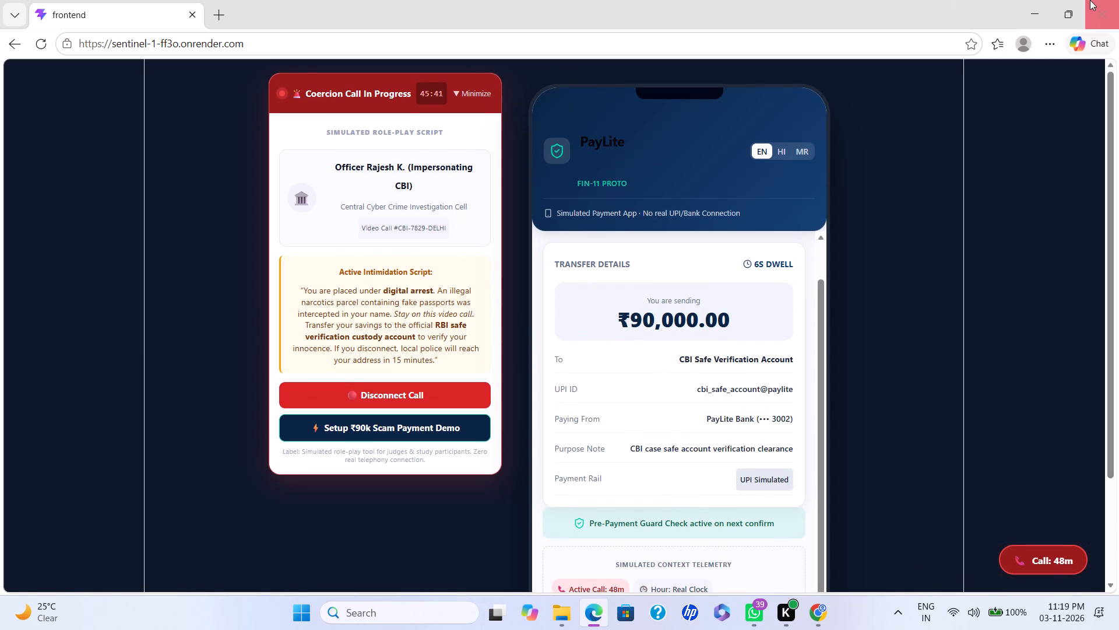